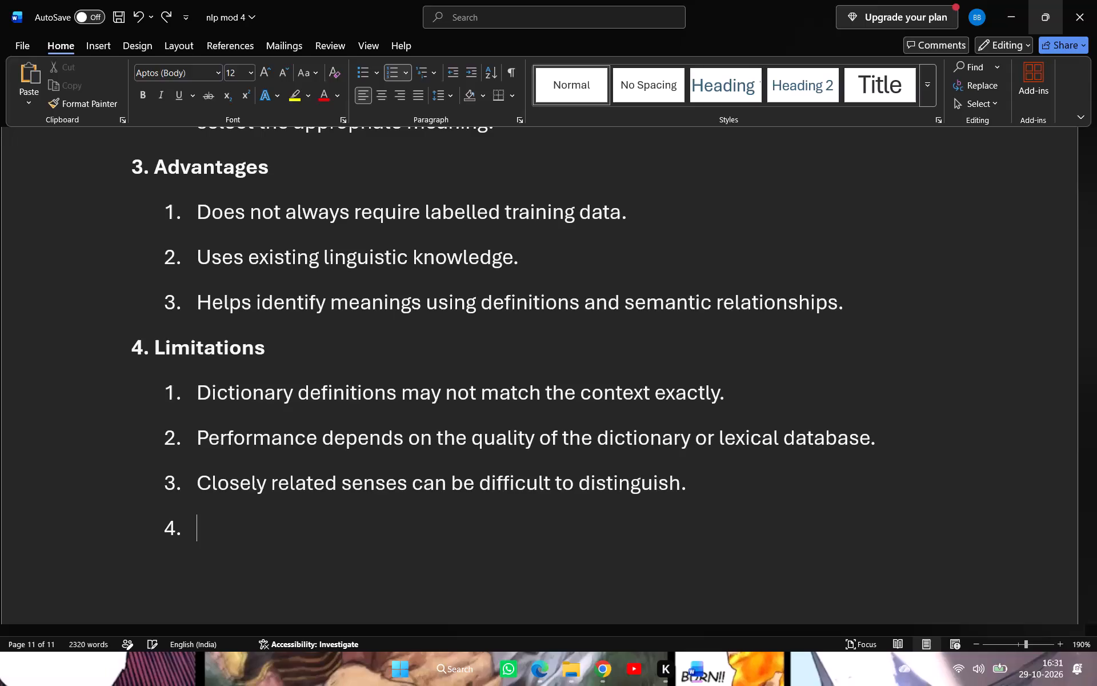
End the numbered list after the last item under Limitations in the Word notes.
key(Return)
key(Return)
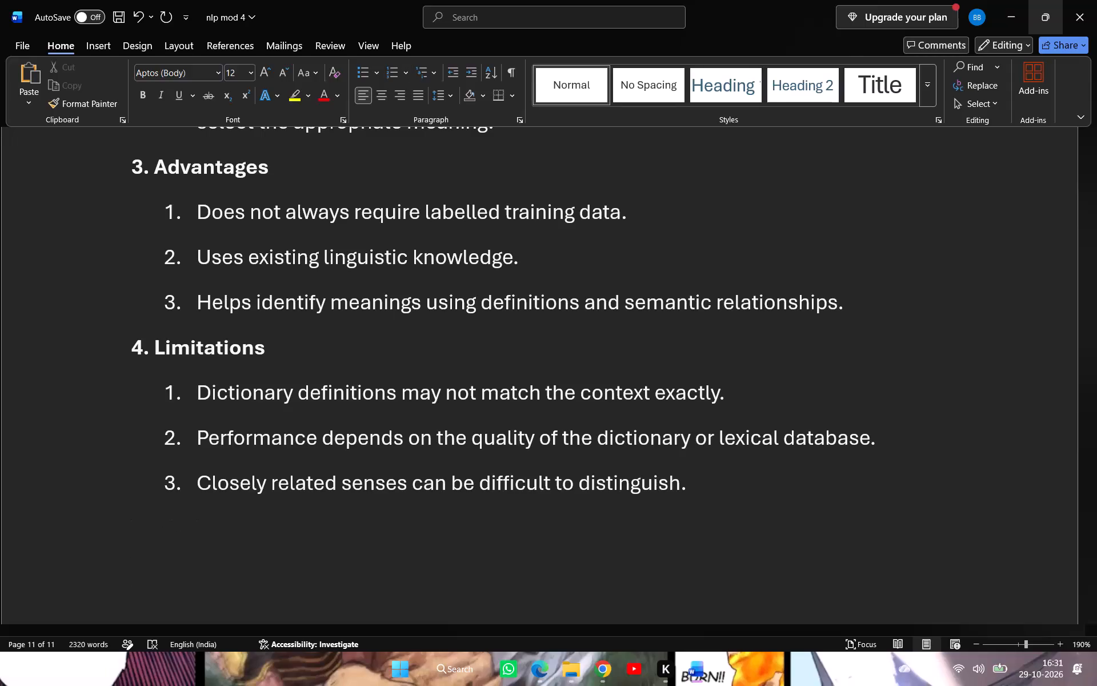
key(BackSpace)
key(alt+Tab)
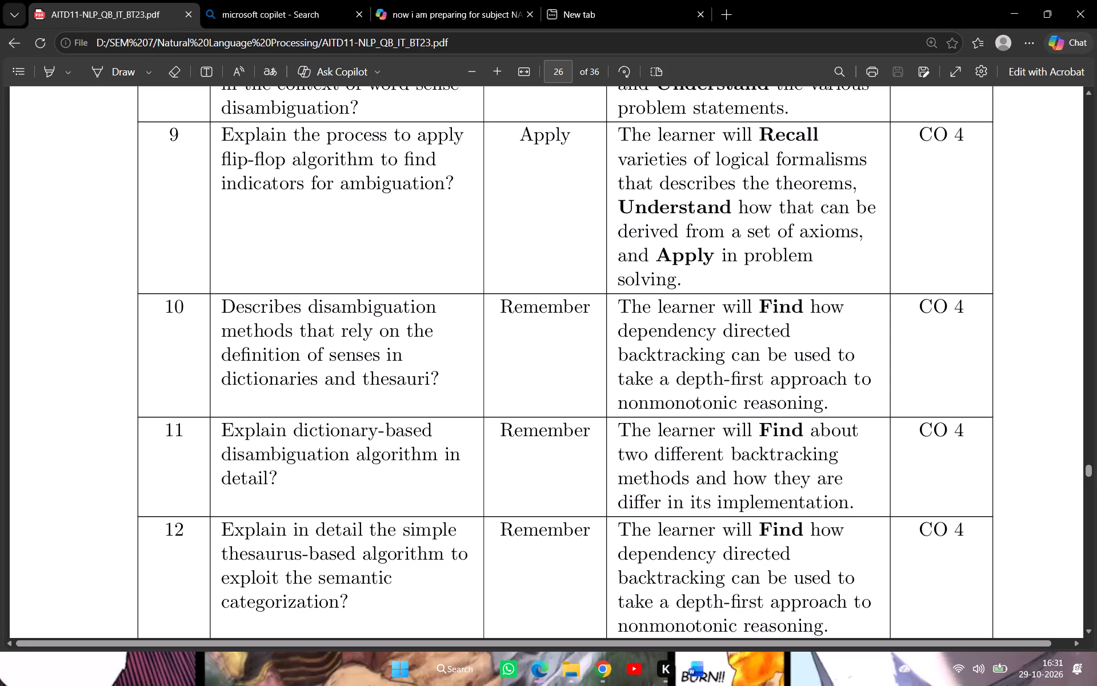
scroll(369, 685, down, 2)
scroll(228, 447, down, 1)
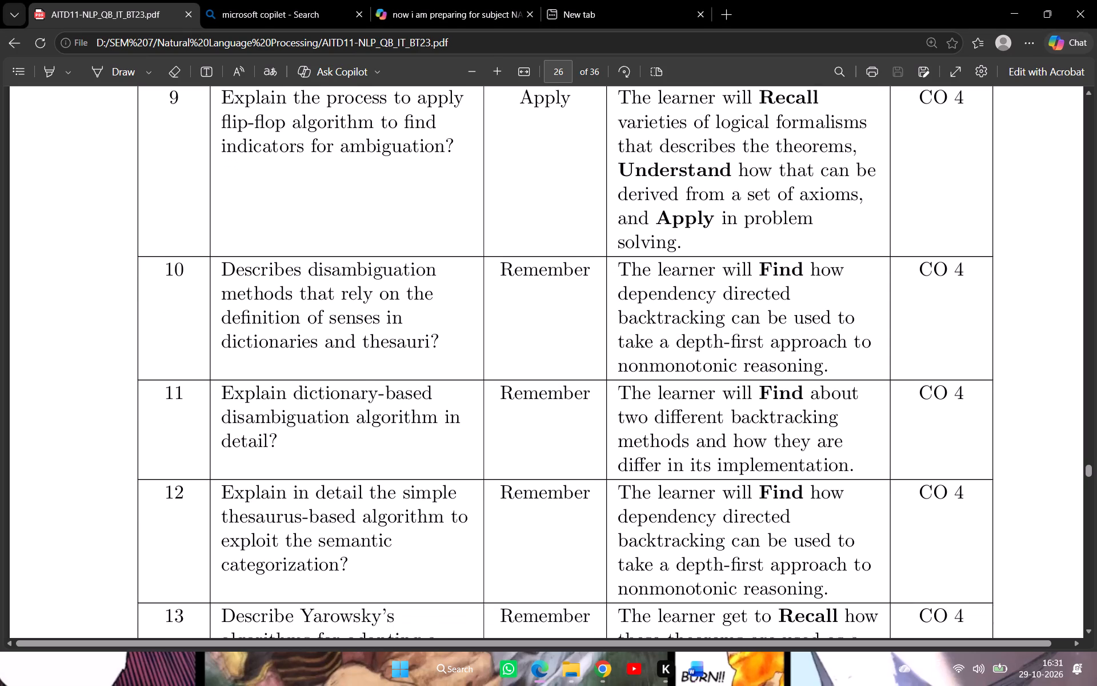
scroll(228, 447, down, 1)
drag(166, 360, 258, 389)
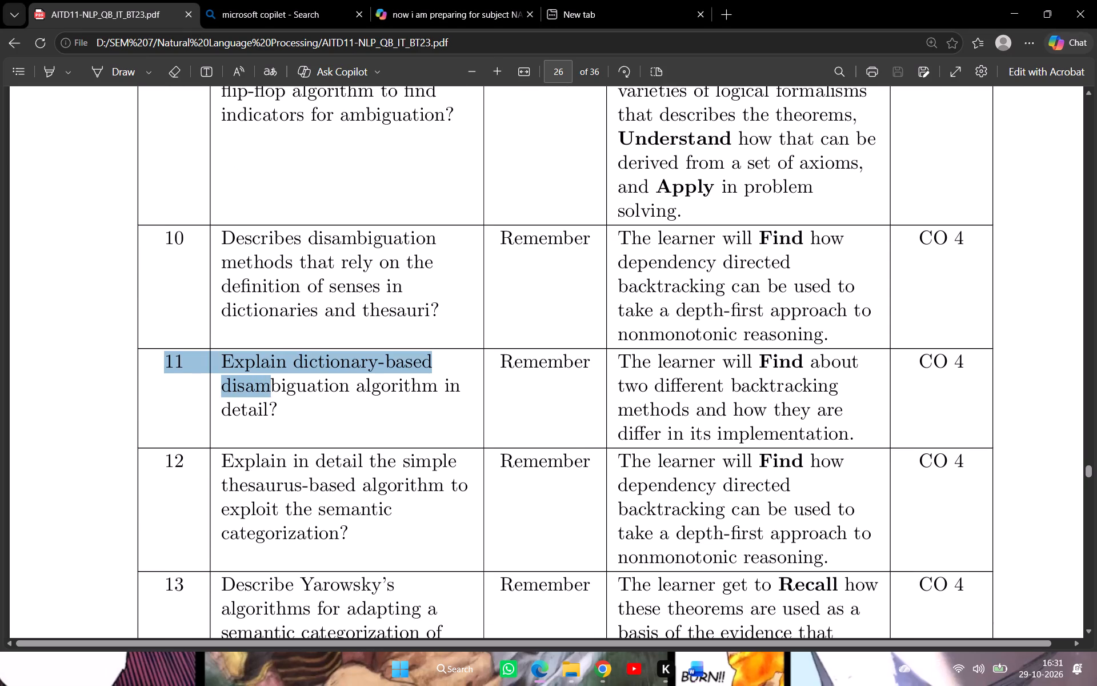
drag(258, 389, 289, 408)
key(ctrl+c)
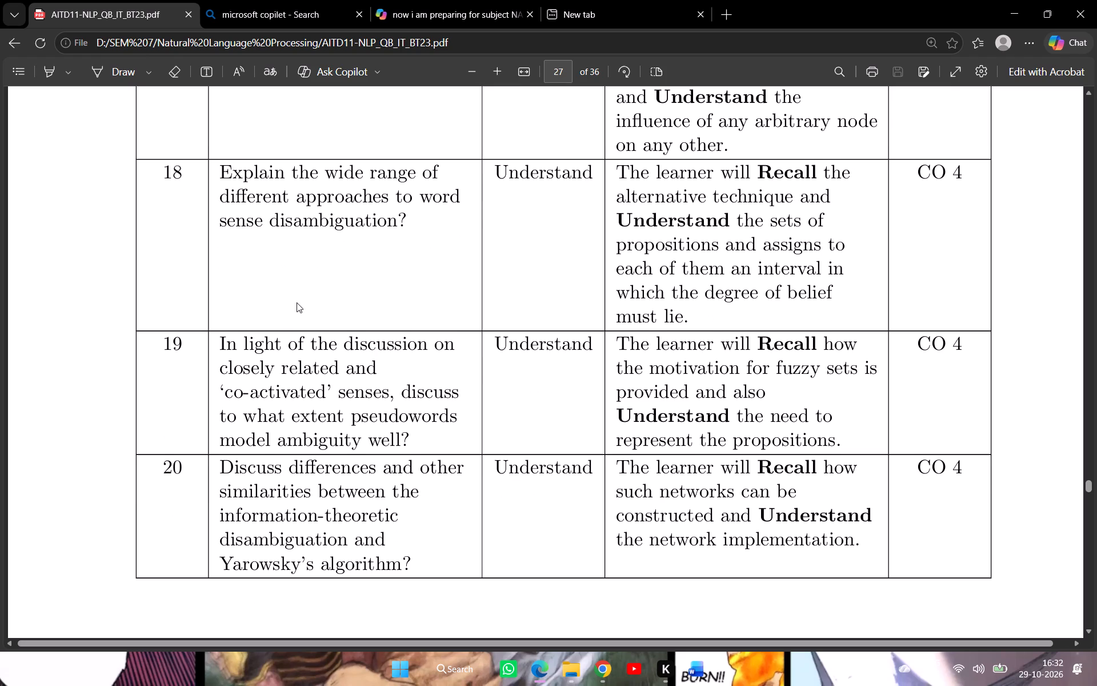
scroll(297, 302, right, 1)
scroll(297, 302, down, 2)
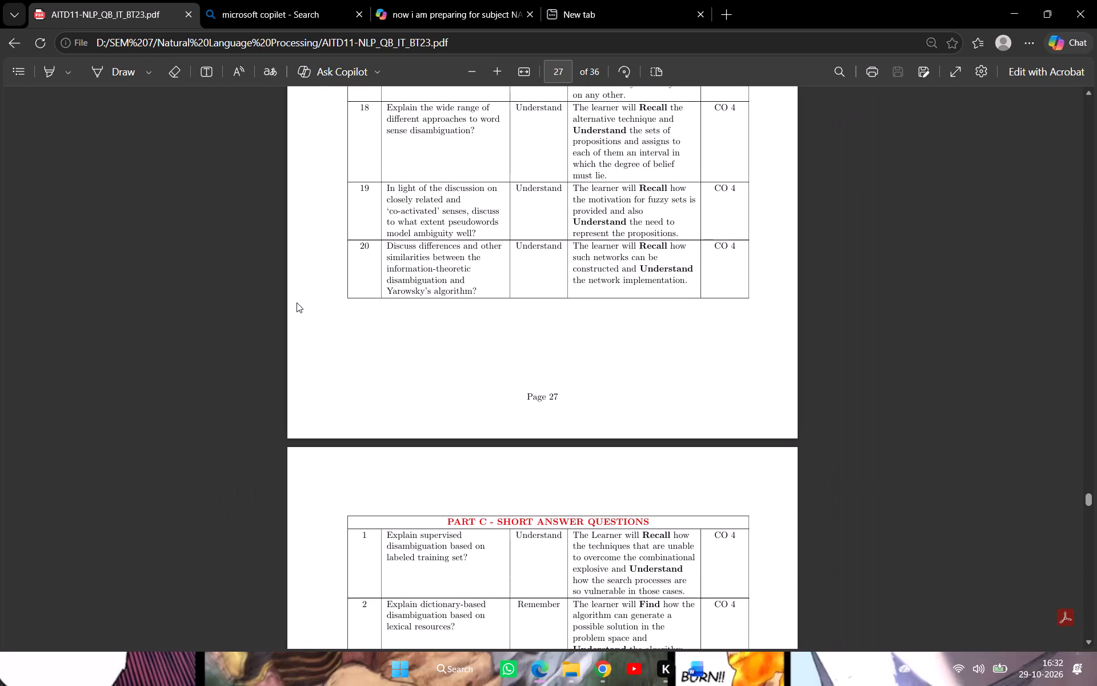
Look back through the earlier module 4 questions on pages 24 to 26 of the PDF.
scroll(367, 264, up, 2)
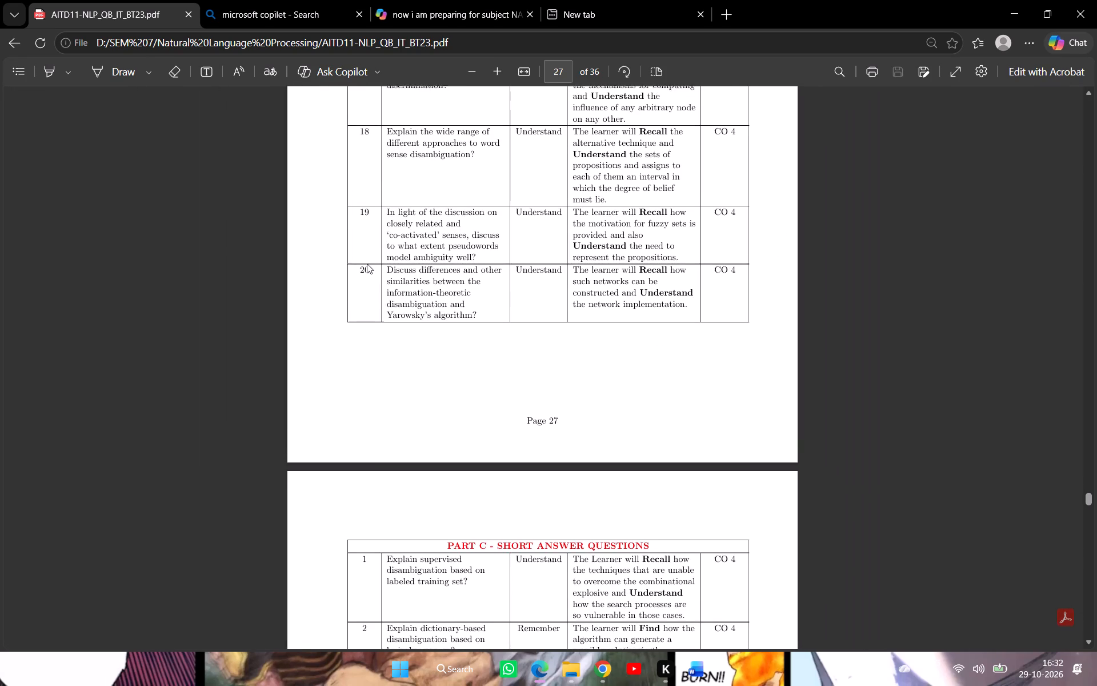
scroll(367, 264, up, 5)
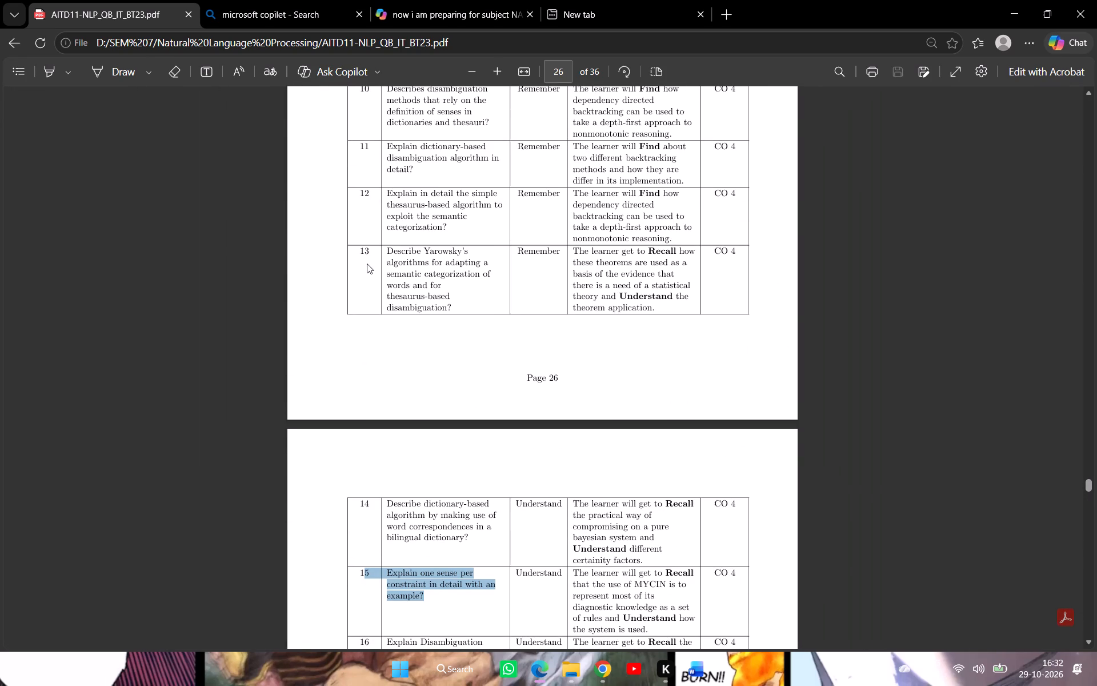
scroll(367, 264, up, 1)
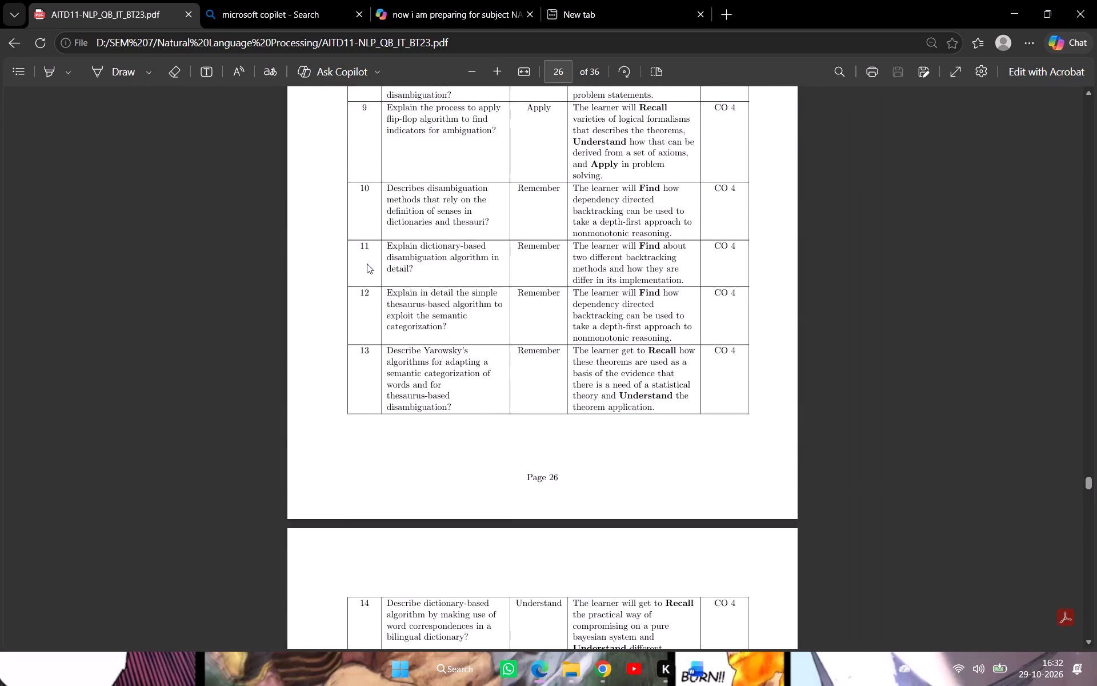
scroll(367, 264, up, 7)
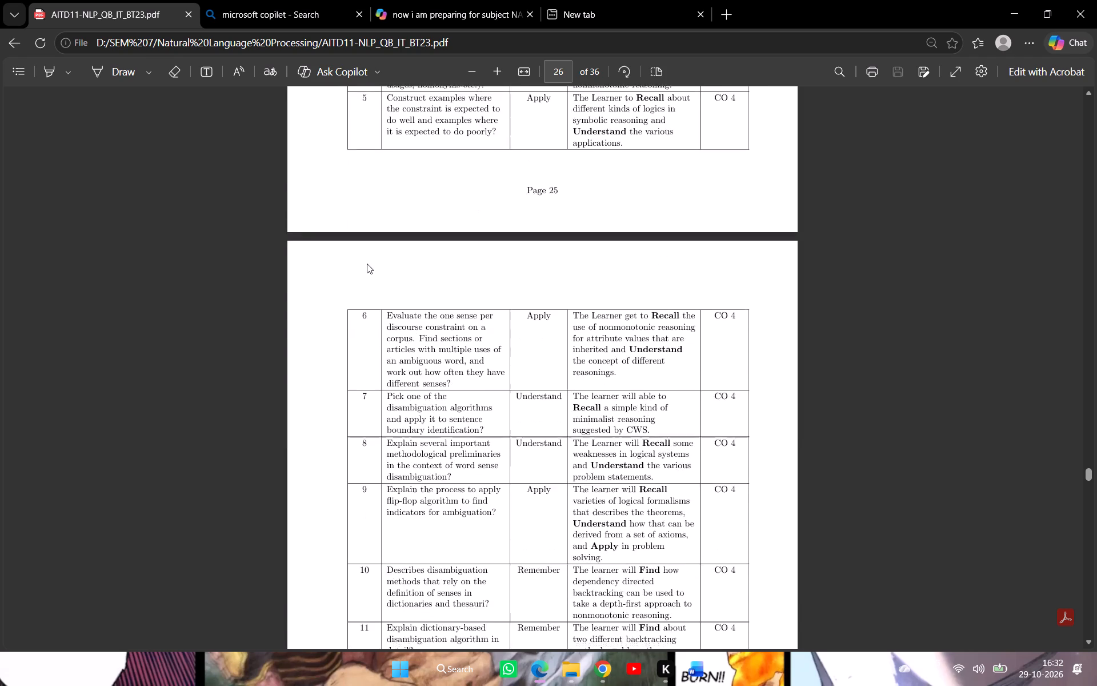
scroll(367, 264, up, 4)
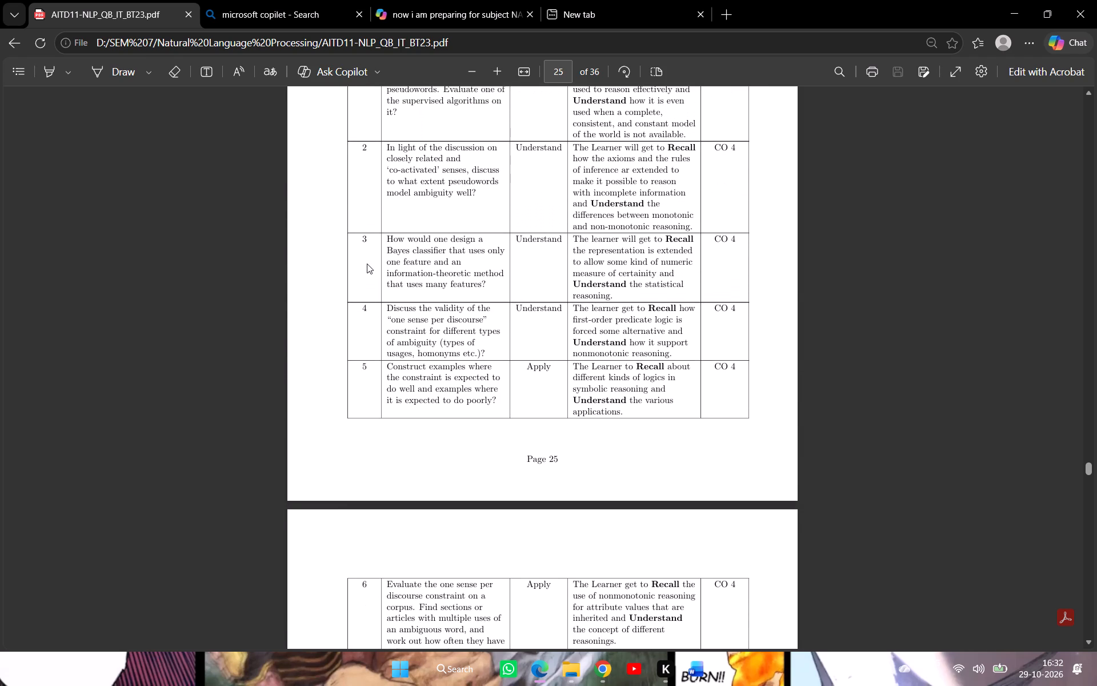
scroll(367, 264, down, 6)
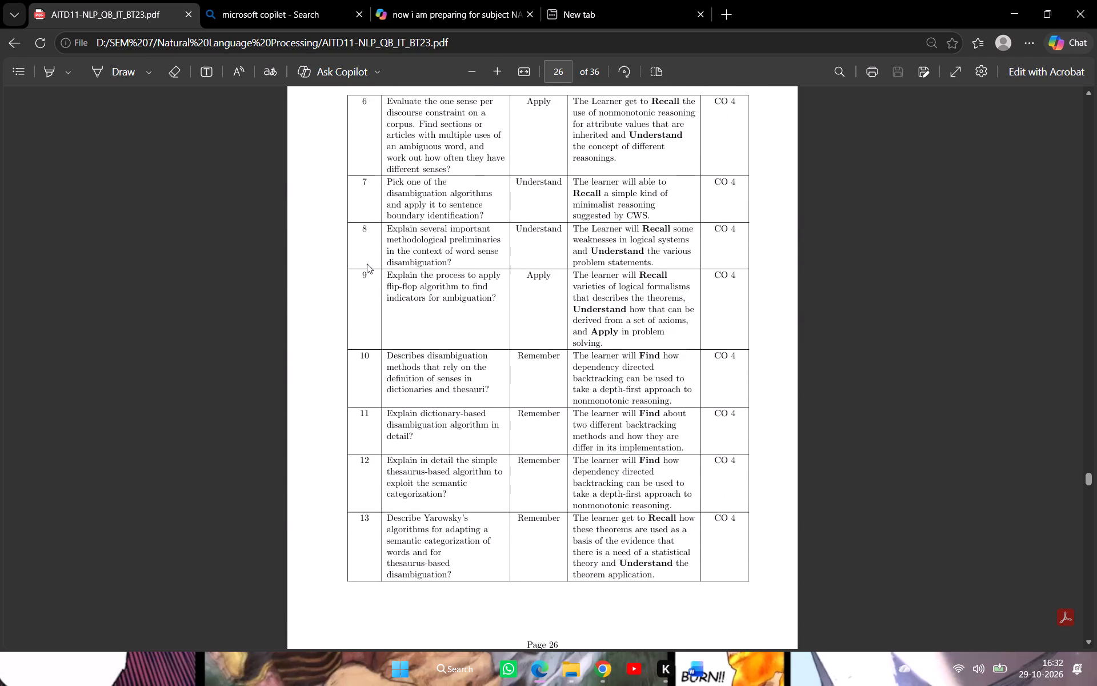
scroll(367, 264, down, 1)
click(384, 297)
scroll(384, 297, up, 11)
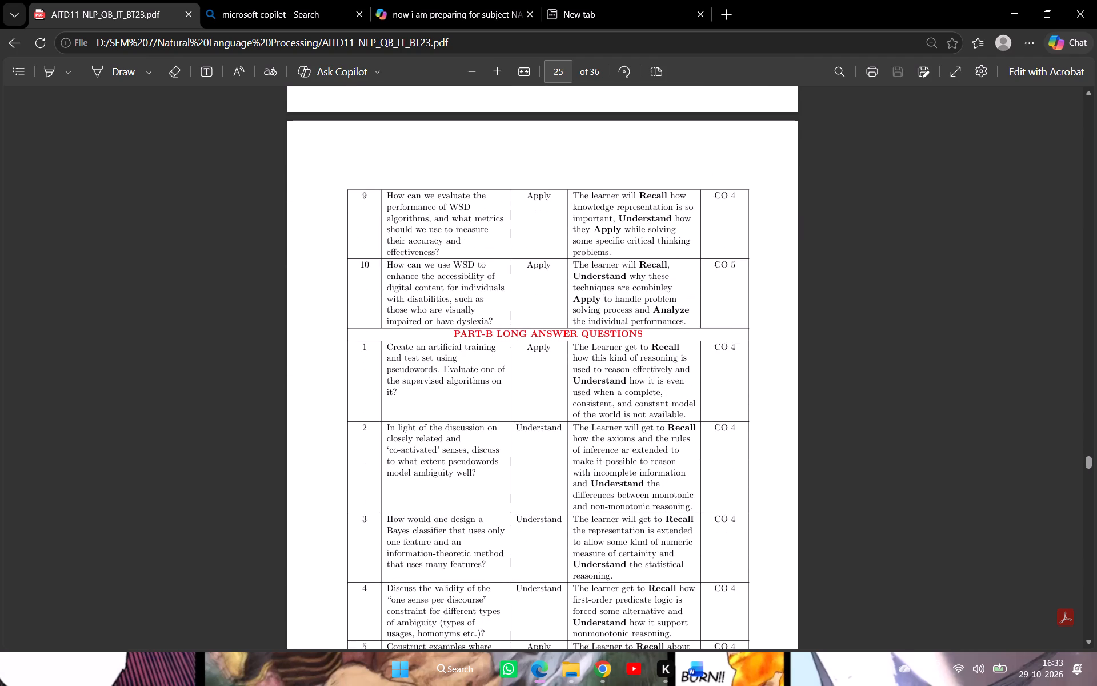
scroll(384, 297, up, 4)
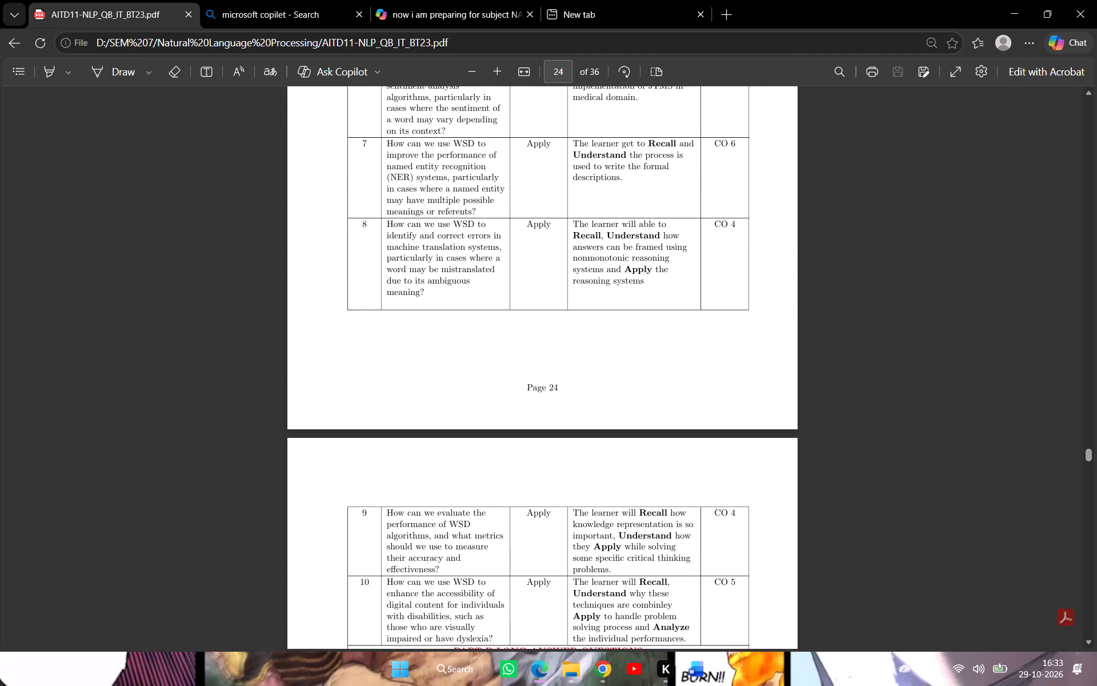
scroll(384, 297, up, 1)
scroll(384, 297, down, 9)
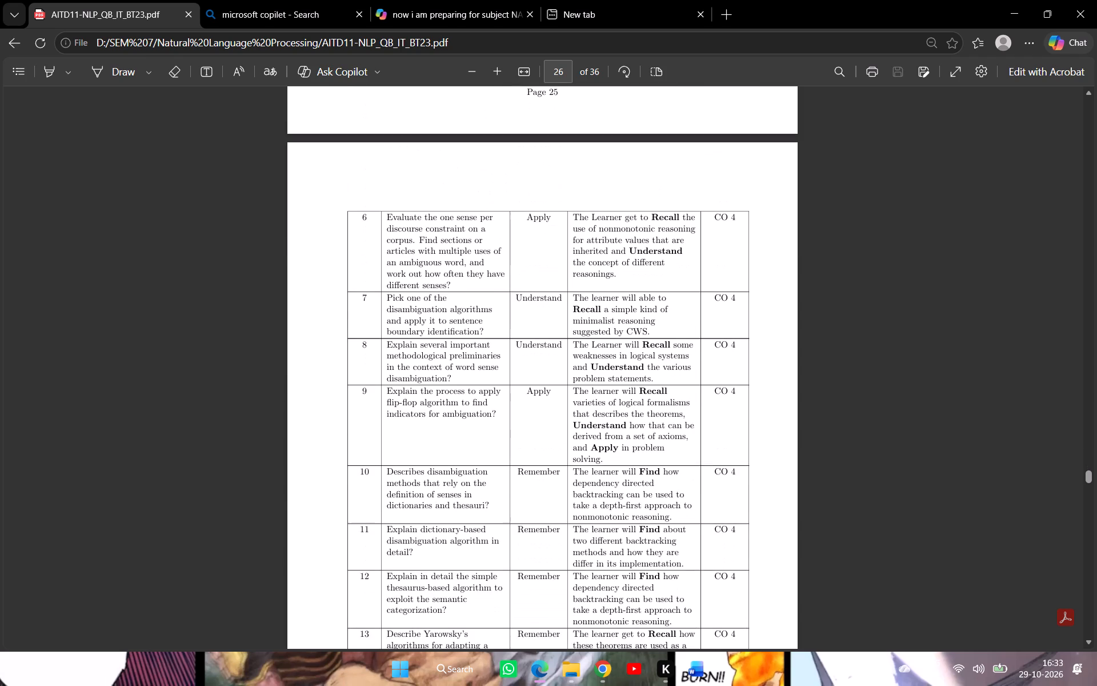
In the Word notes, paste question 11 on the dictionary-based disambiguation algorithm from the clipboard history at the document's end and add an "A." line below it.
click(699, 673)
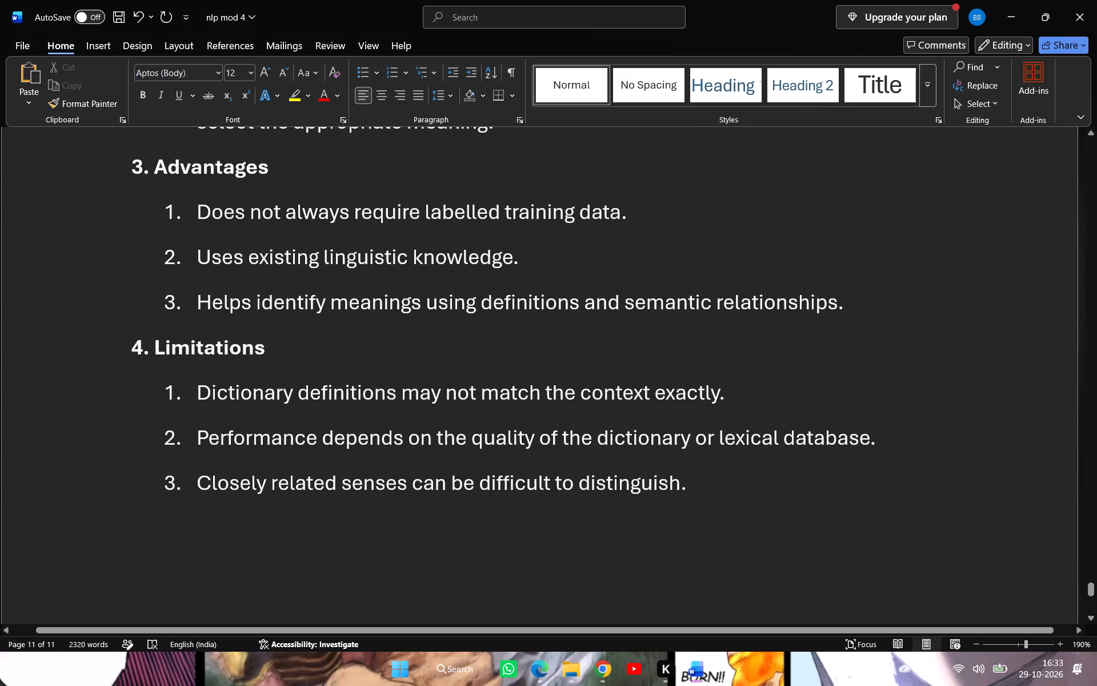
click(152, 546)
key(super+v)
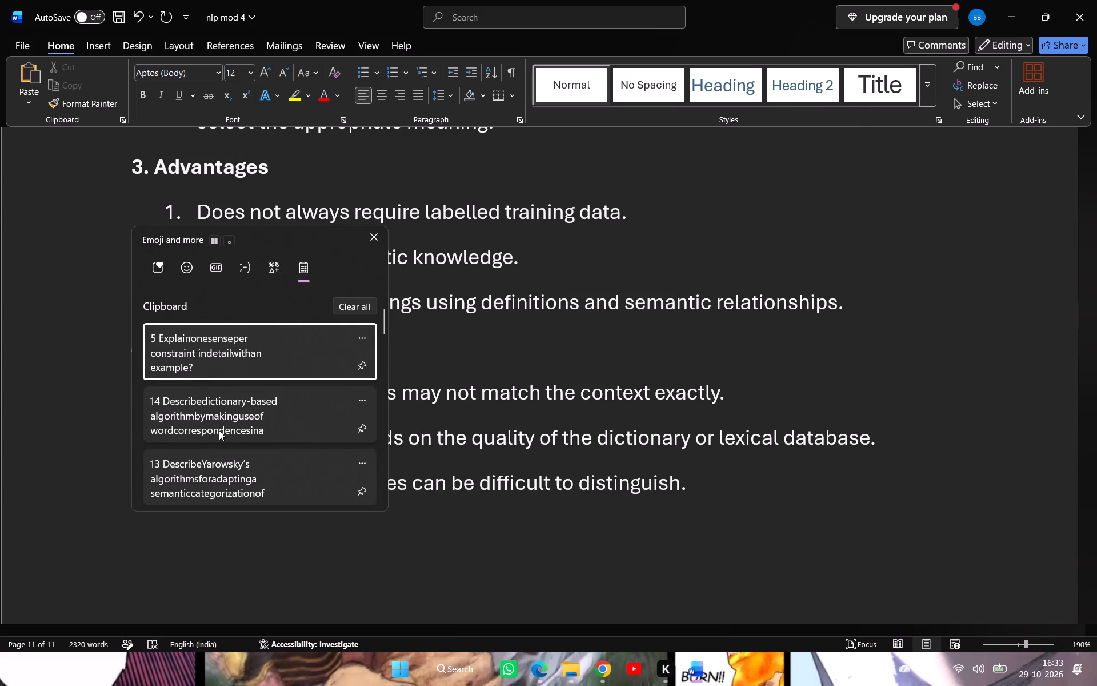
scroll(219, 430, down, 2)
click(217, 461)
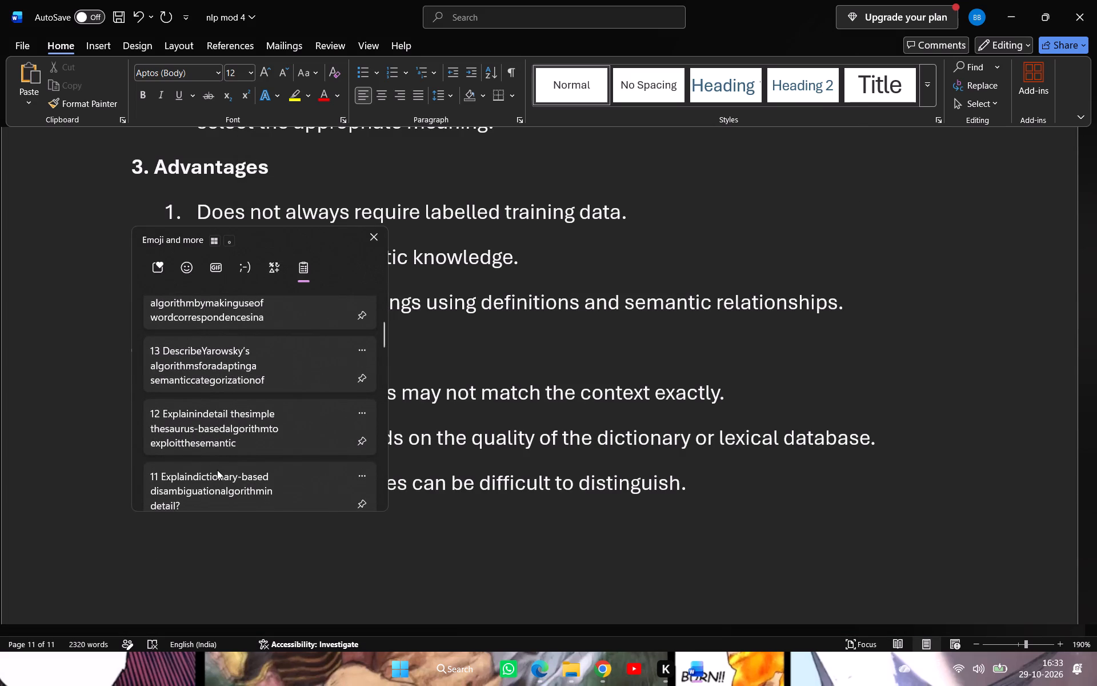
click(217, 470)
key(ctrl+v)
key(Return)
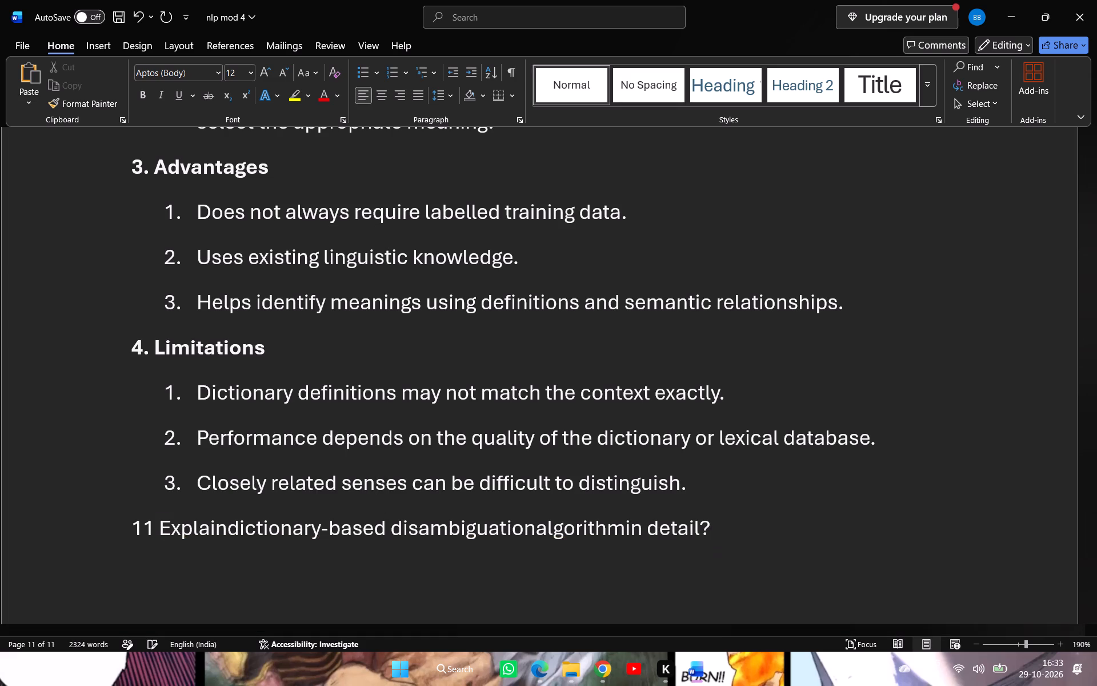
text(A.)
key(Return)
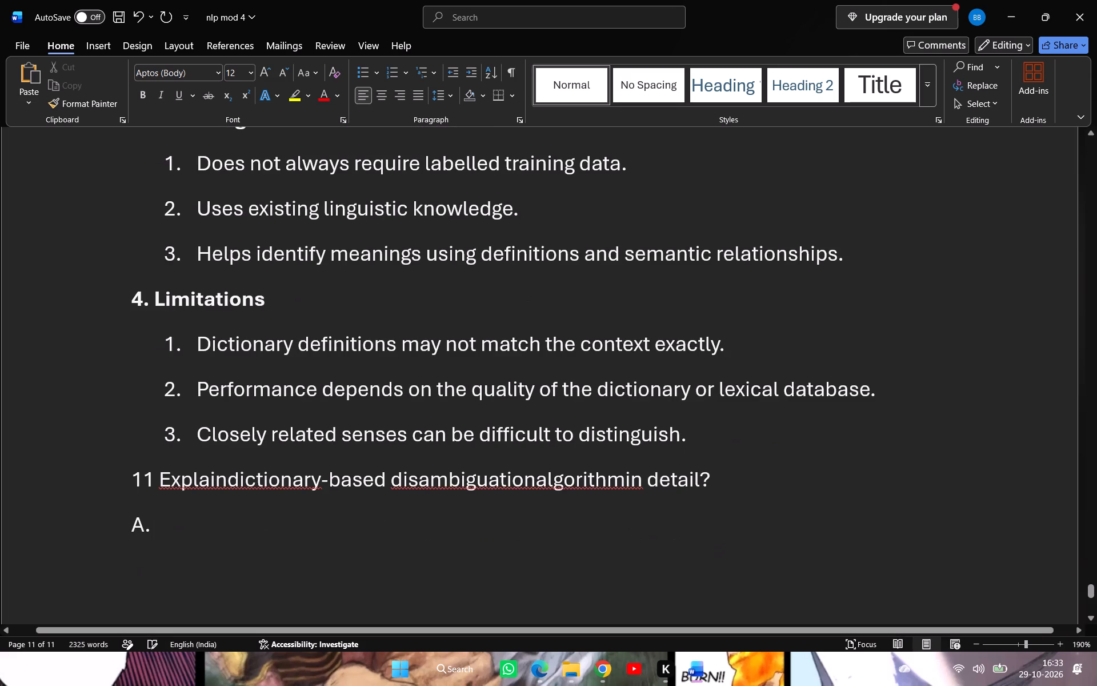
Paste question 12 on the simple thesaurus-based algorithm from the clipboard history below question 11 and add an "A." line under it.
key(super+v)
scroll(211, 525, down, 1)
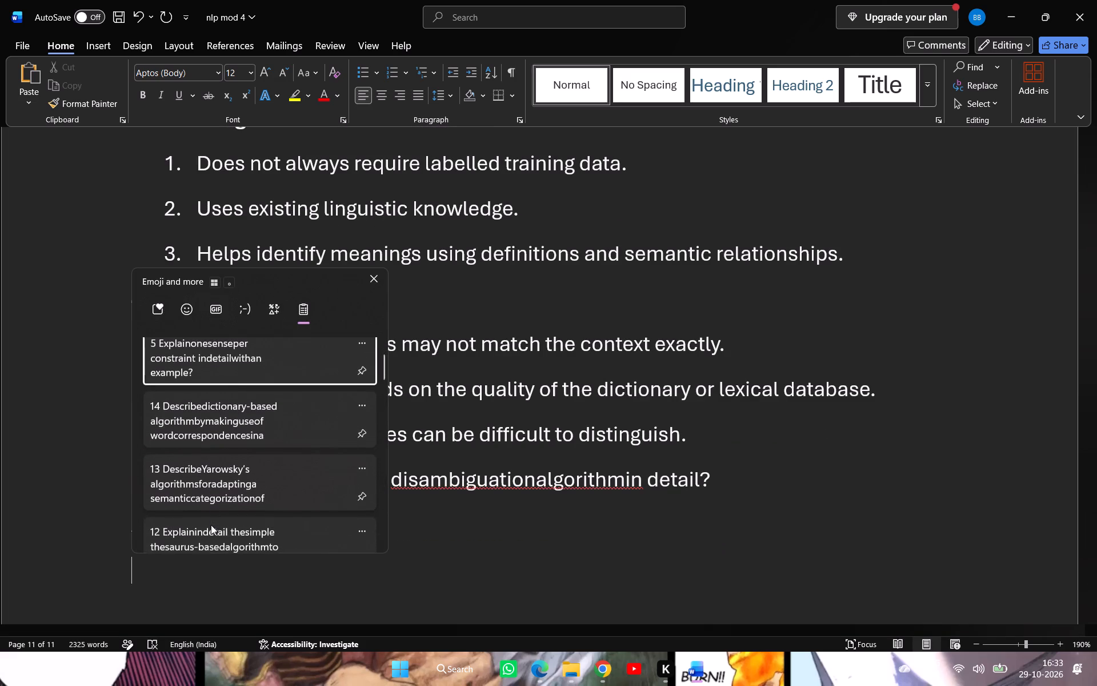
click(205, 536)
key(ctrl+v)
key(Return)
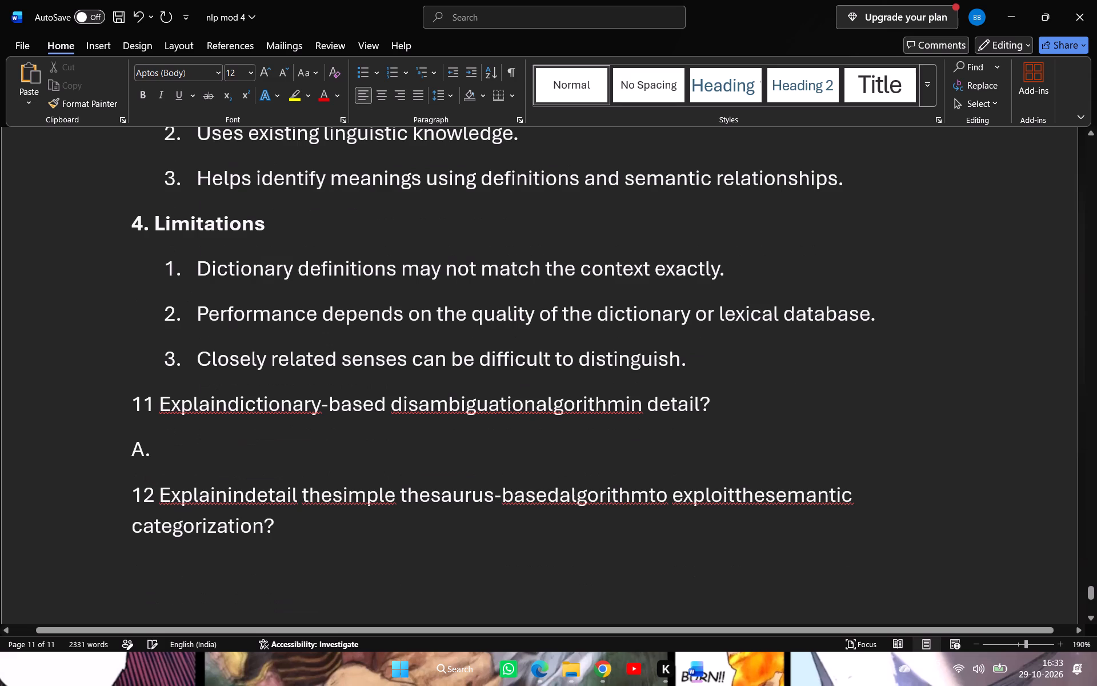
text(A.)
key(Return)
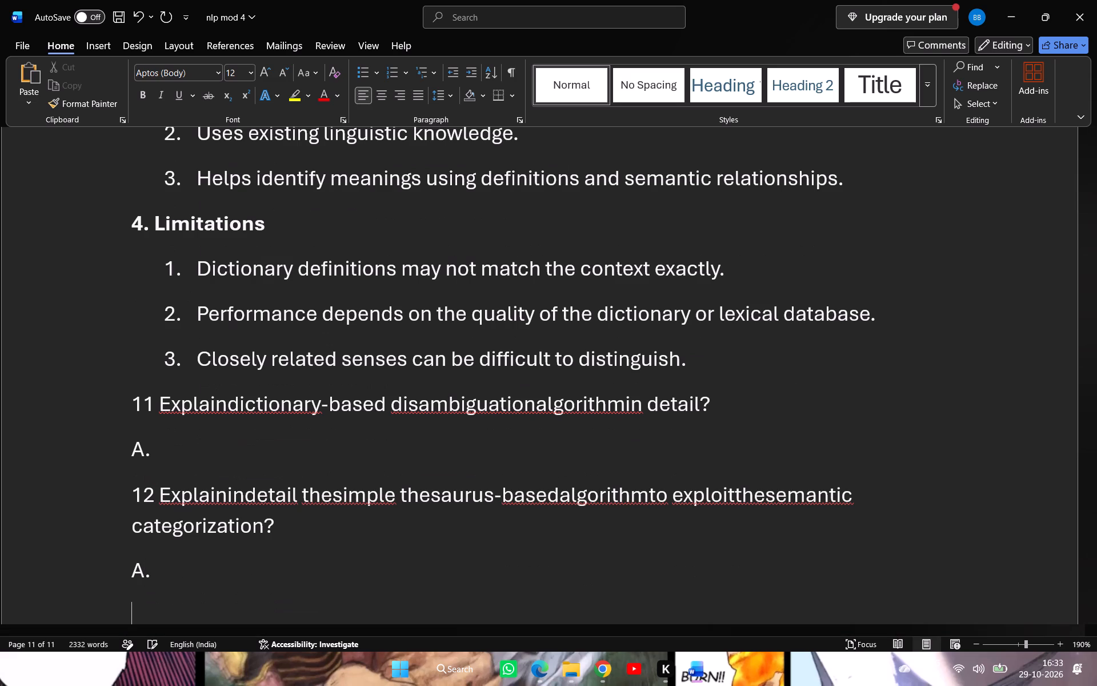
Paste question 13 on Yarowsky's algorithms from the clipboard history below question 12 and add an "A." line under it.
key(super+v)
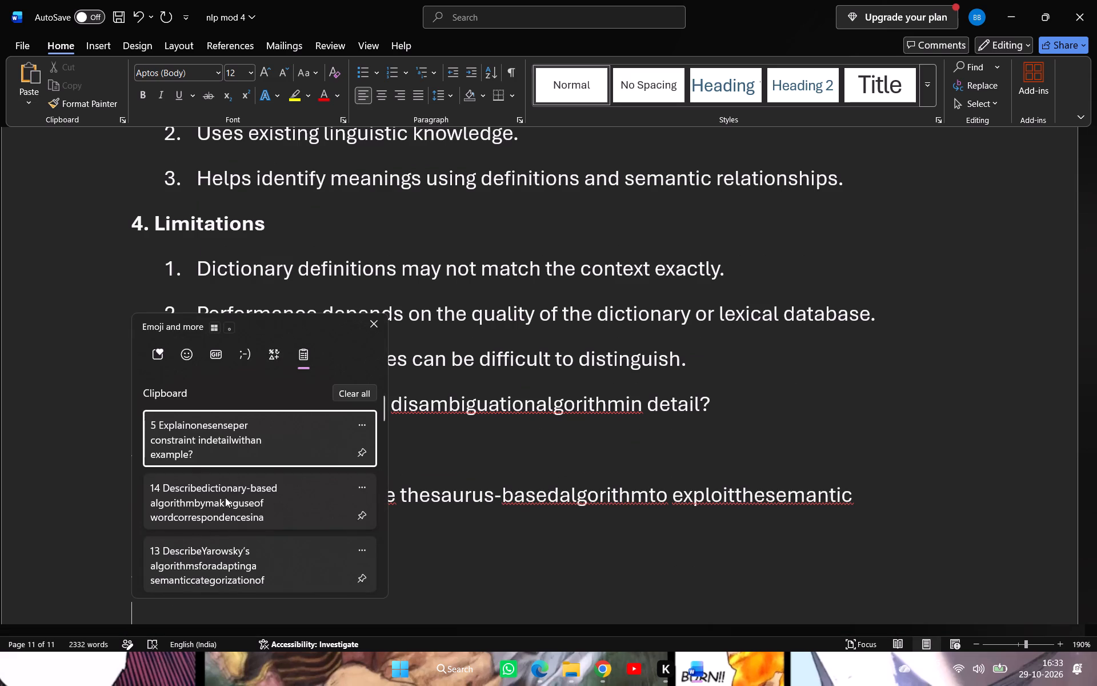
click(225, 553)
key(ctrl+v)
key(Return)
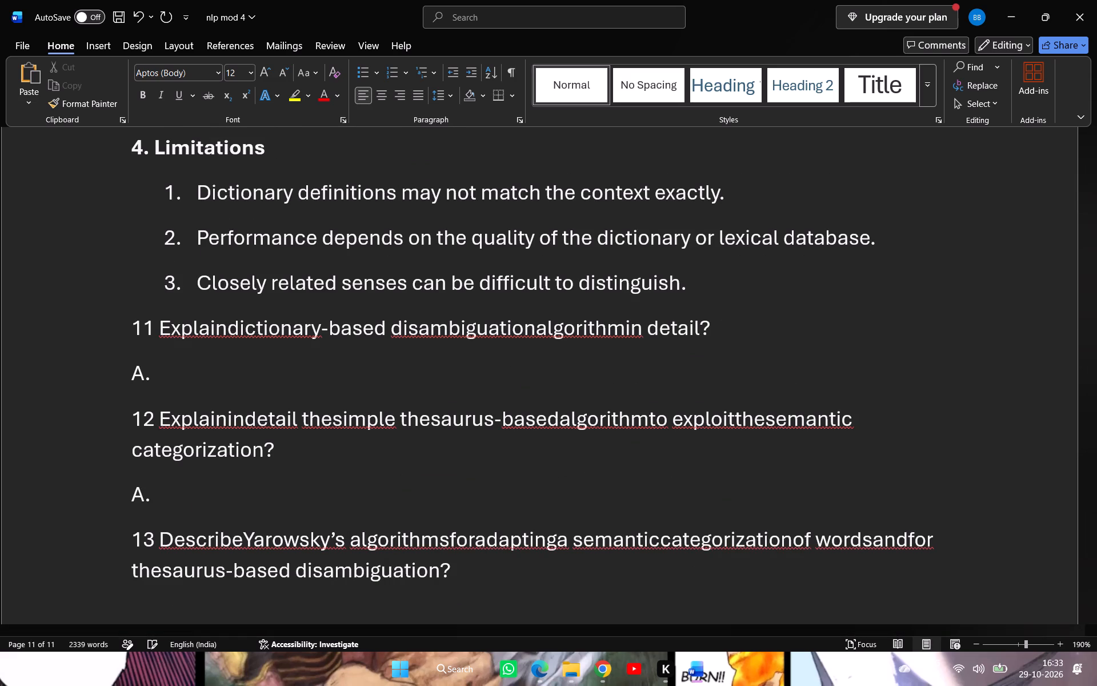
text(A.)
key(Return)
Paste question 14 on the bilingual dictionary-based algorithm from the clipboard history below question 13 and add an "A." line under it.
key(super+v)
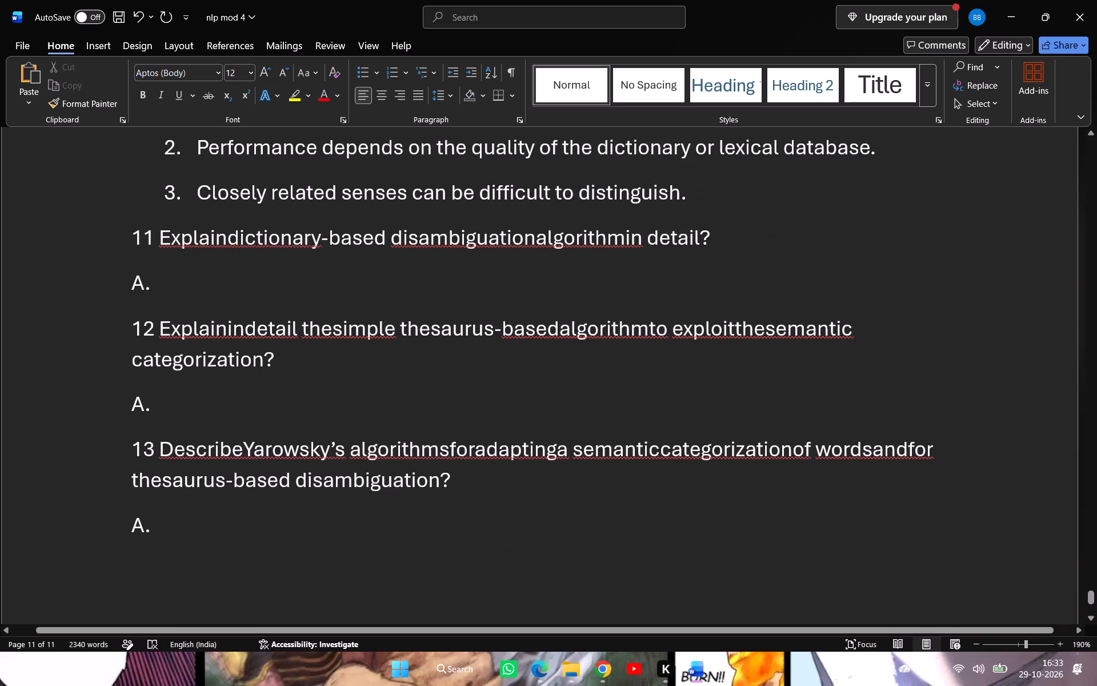
click(220, 444)
key(ctrl+v)
key(Return)
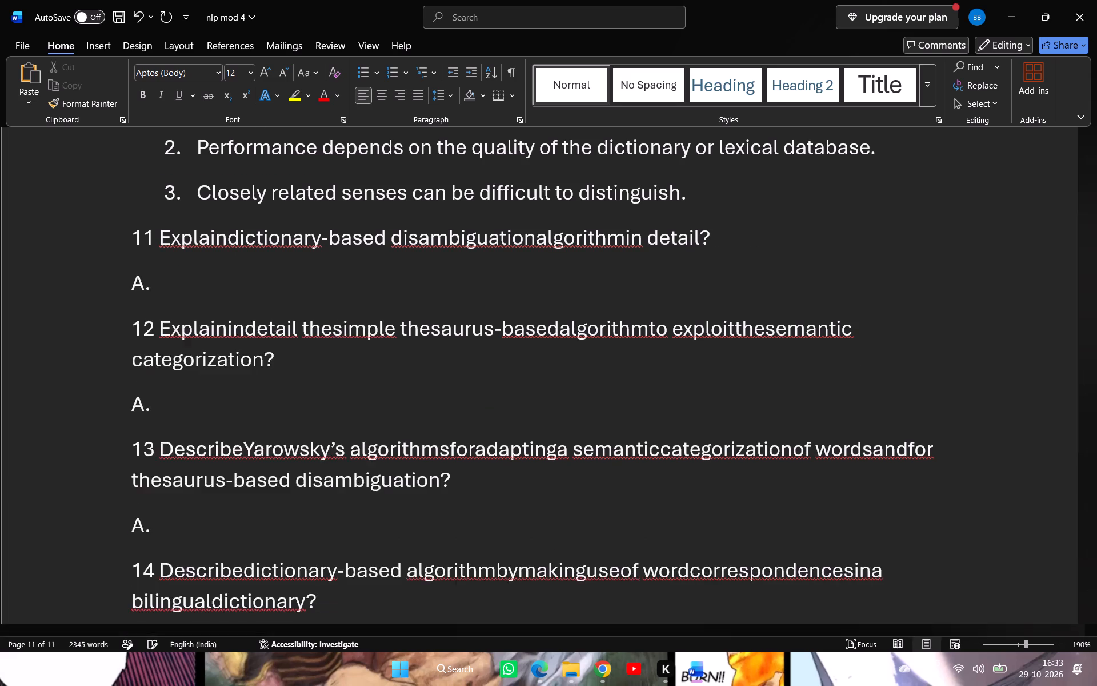
text(A.)
key(Return)
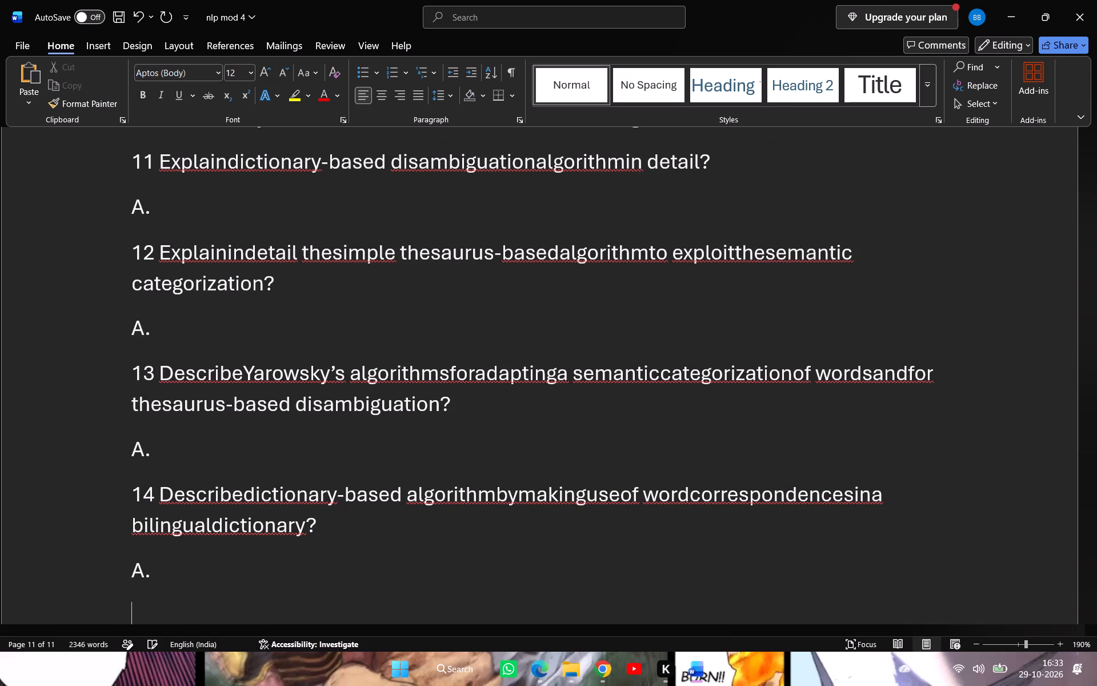
Paste question 5 on the one sense per constraint from the clipboard history below question 14 and add an "A." line under it.
key(super+v)
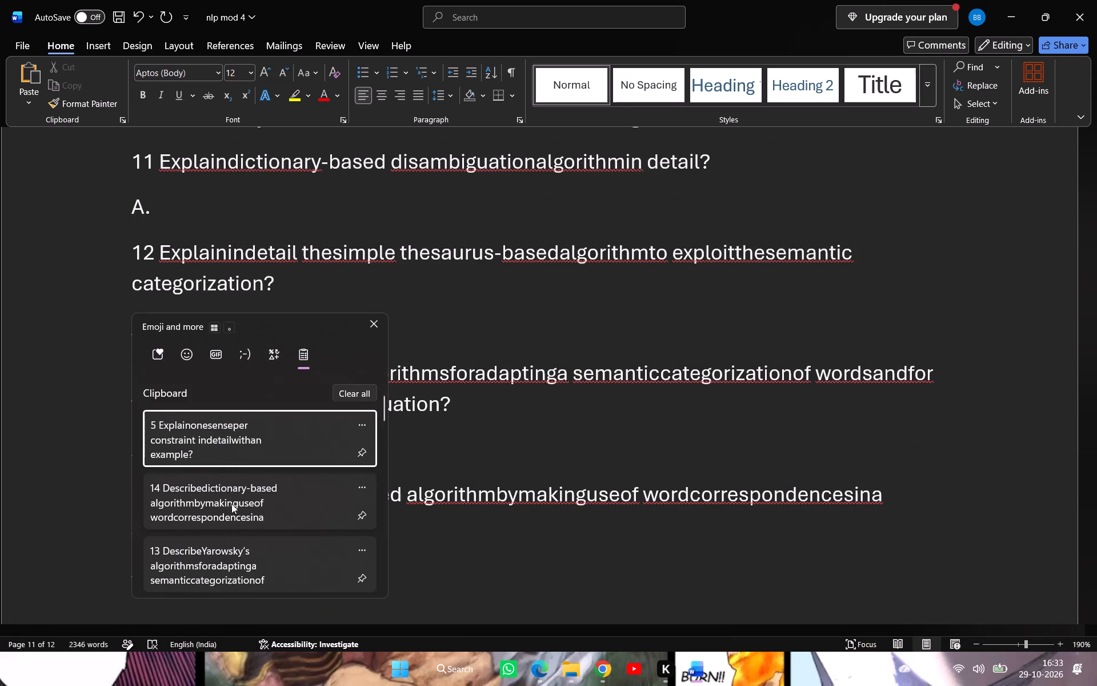
click(274, 448)
key(ctrl+v)
key(Return)
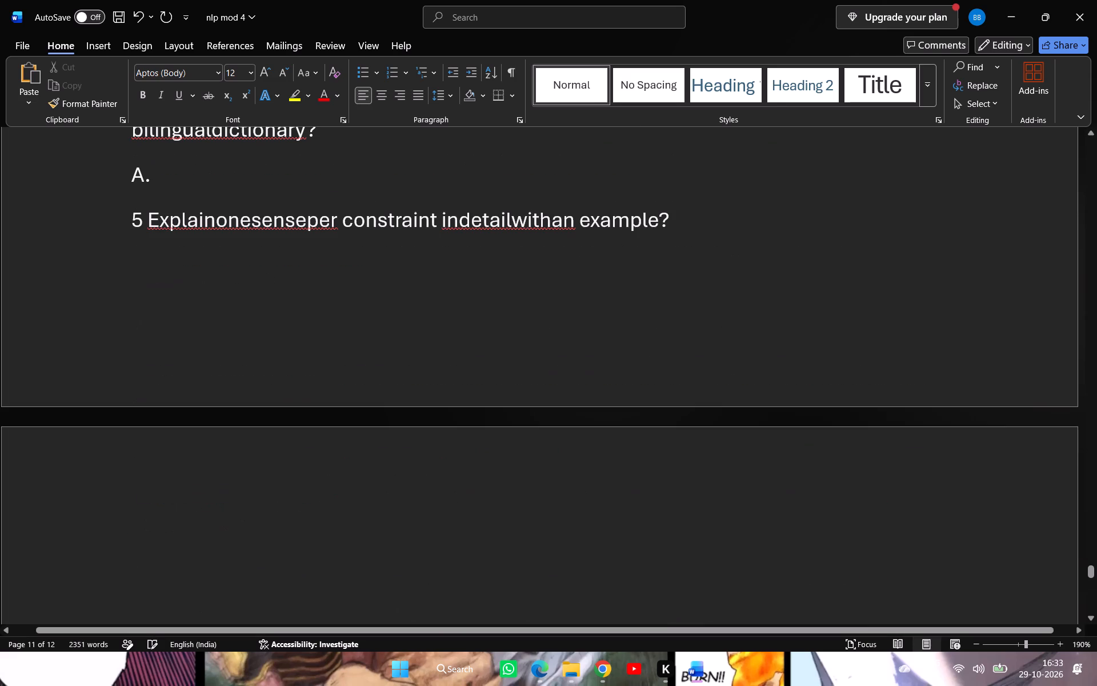
text(A.)
scroll(274, 448, up, 2)
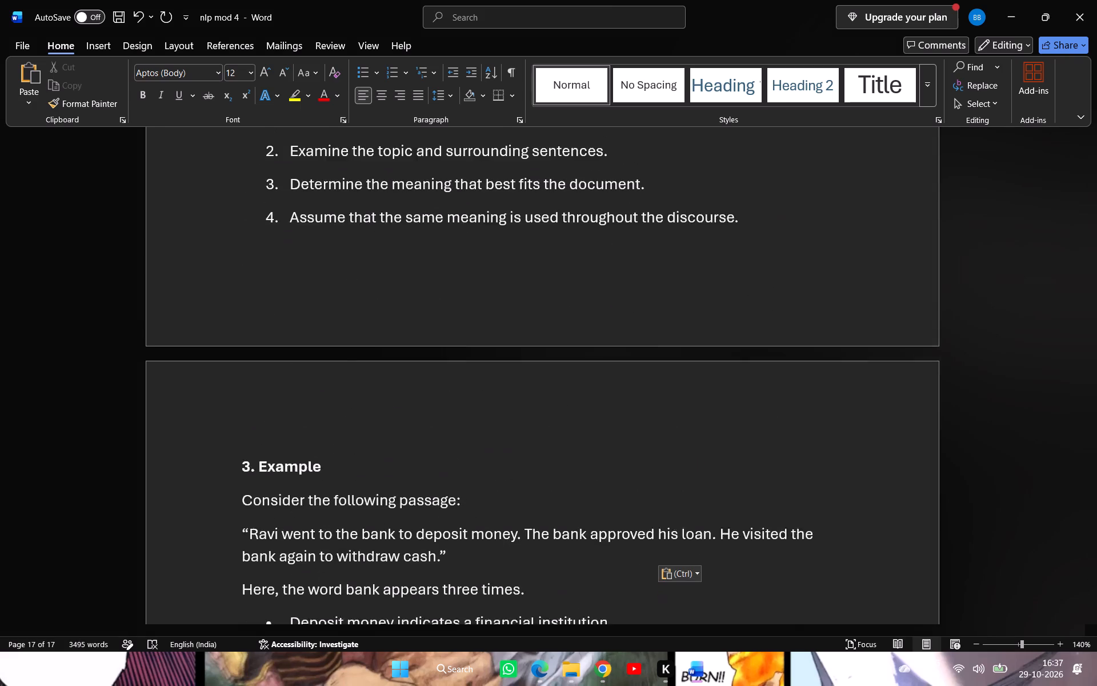
scroll(696, 412, up, 4)
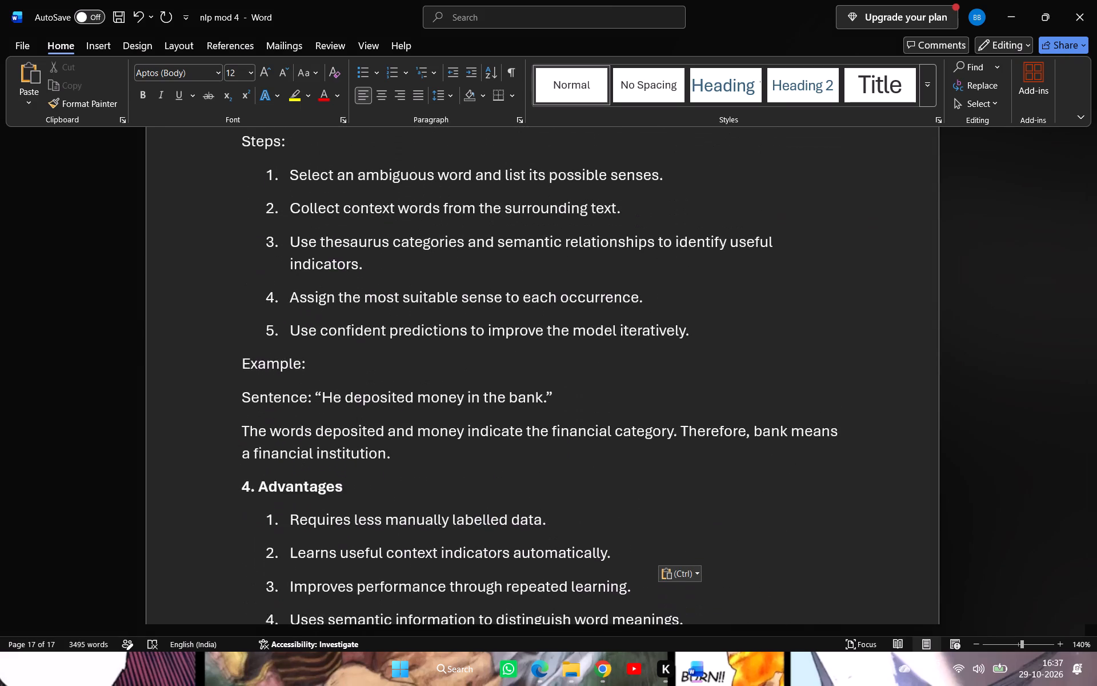
scroll(696, 412, up, 4)
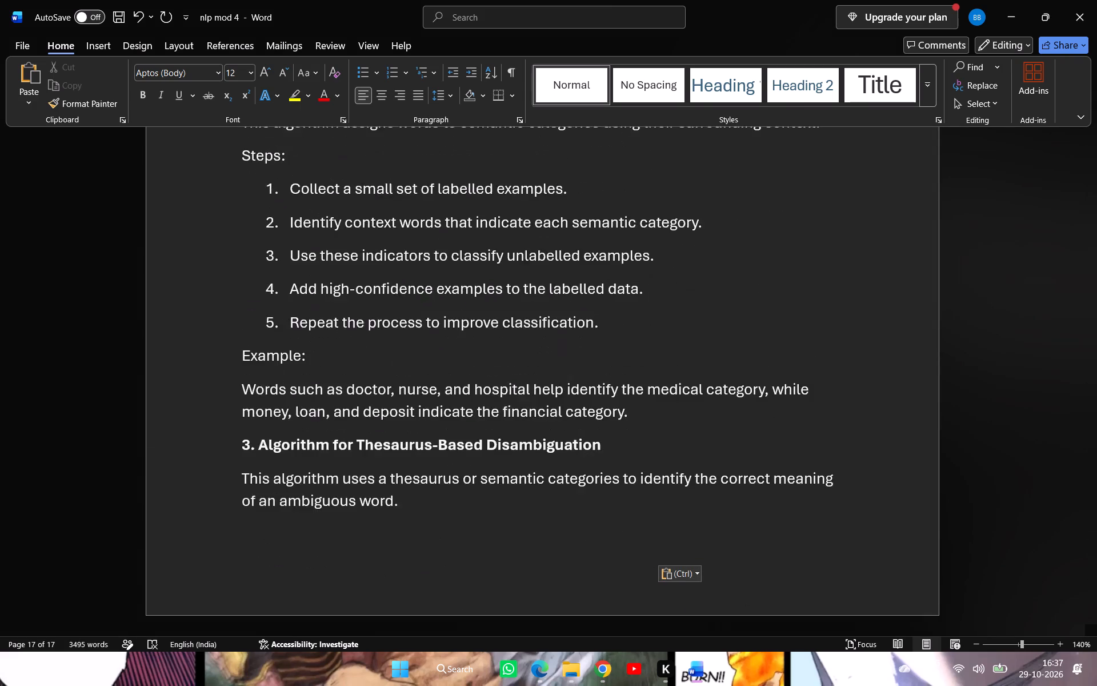
scroll(696, 412, up, 2)
key(ctrl+s)
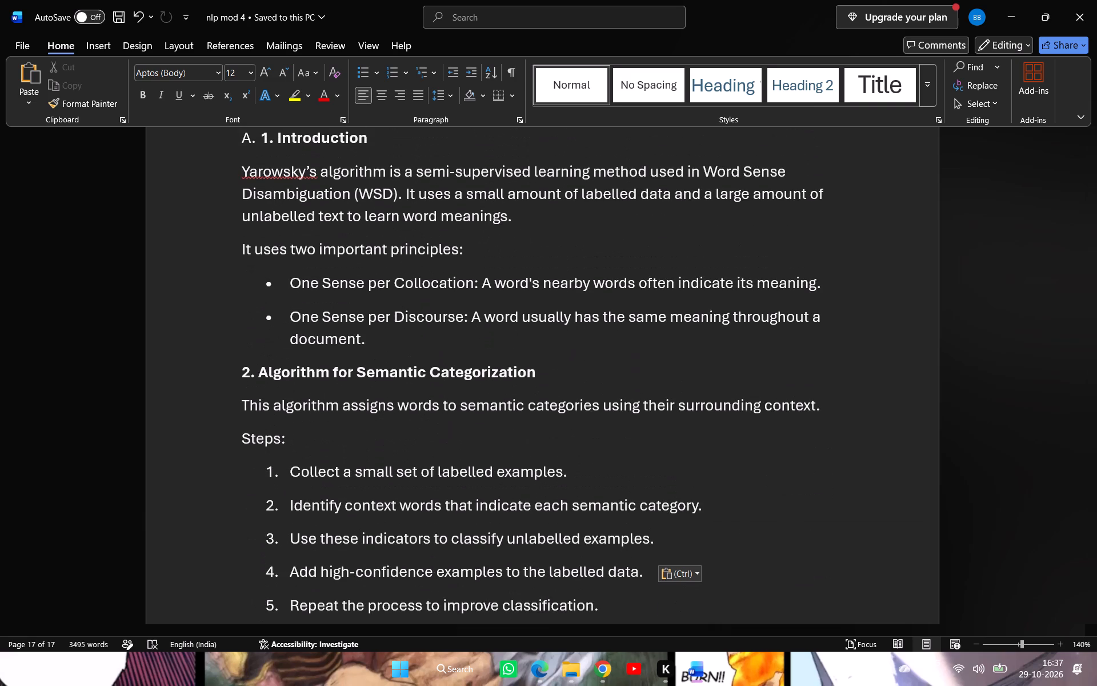
scroll(696, 412, up, 3)
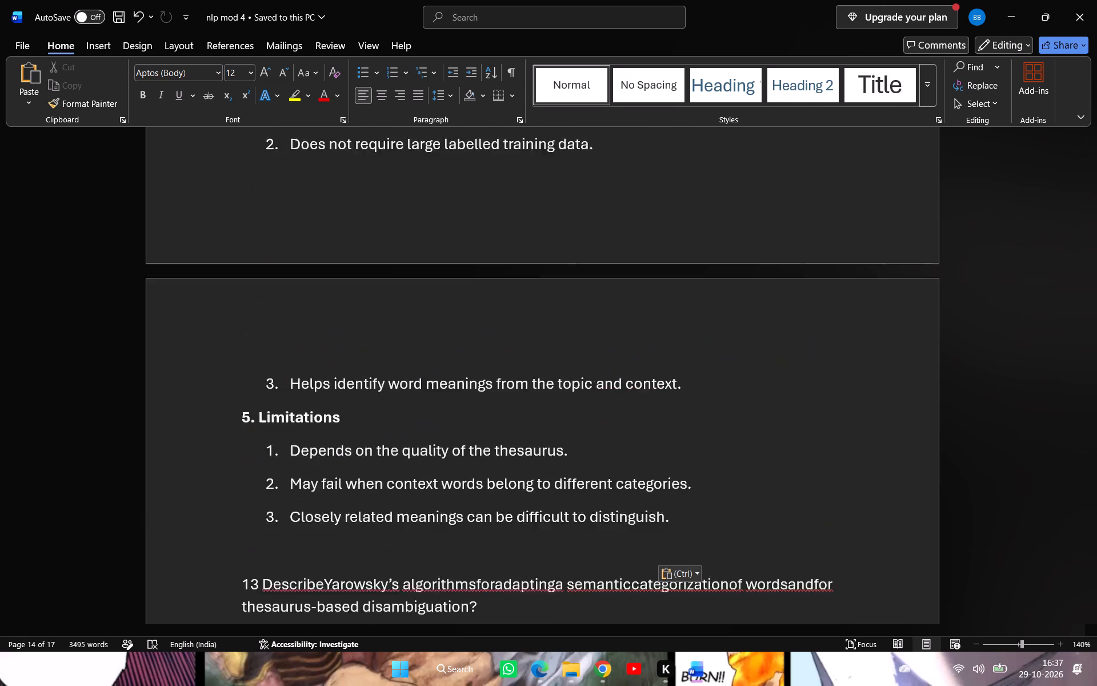
Insert the missing spaces in question 11's heading so it reads "Explain dictionary-based disambiguation algorithm in detail?".
scroll(696, 412, up, 2)
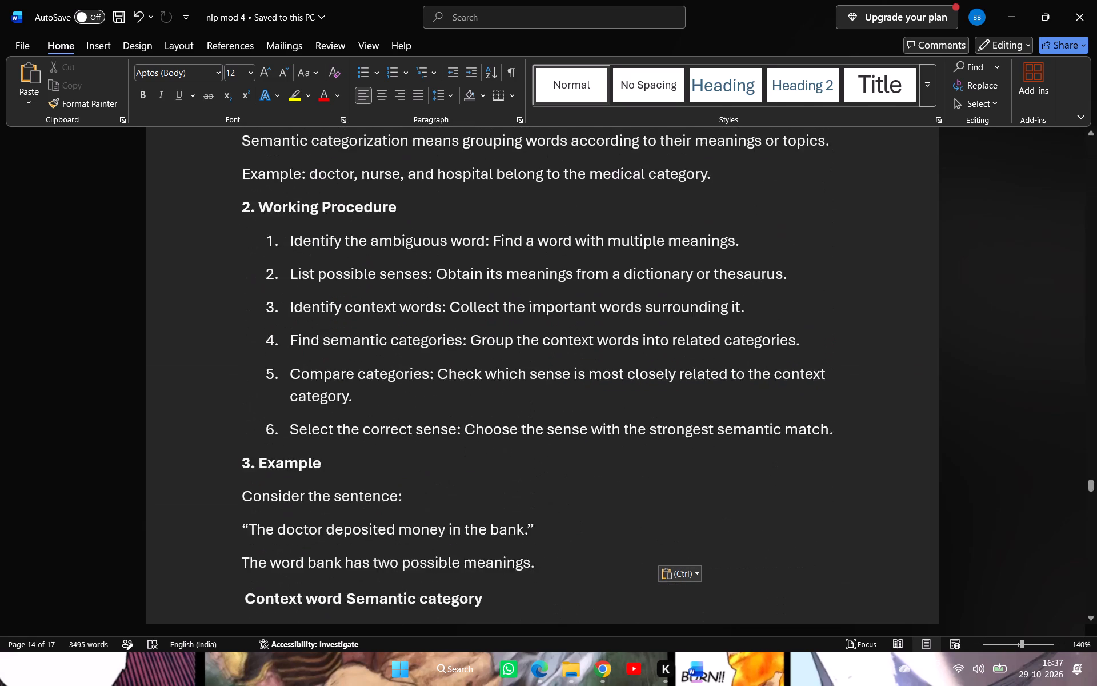
scroll(696, 412, up, 4)
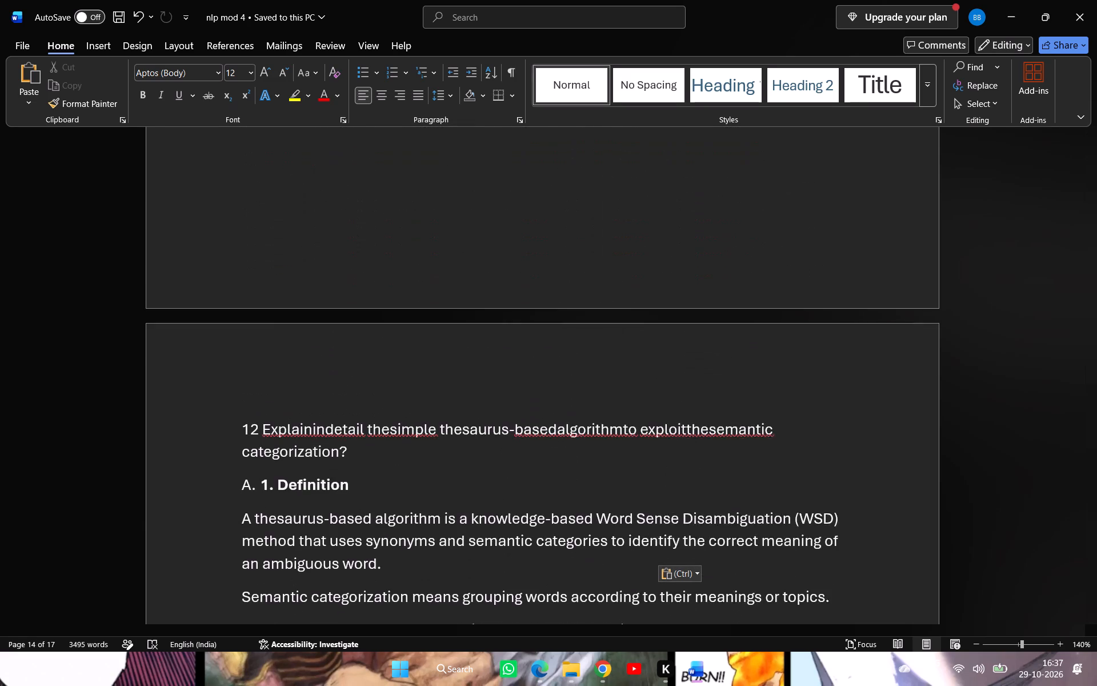
scroll(696, 412, up, 4)
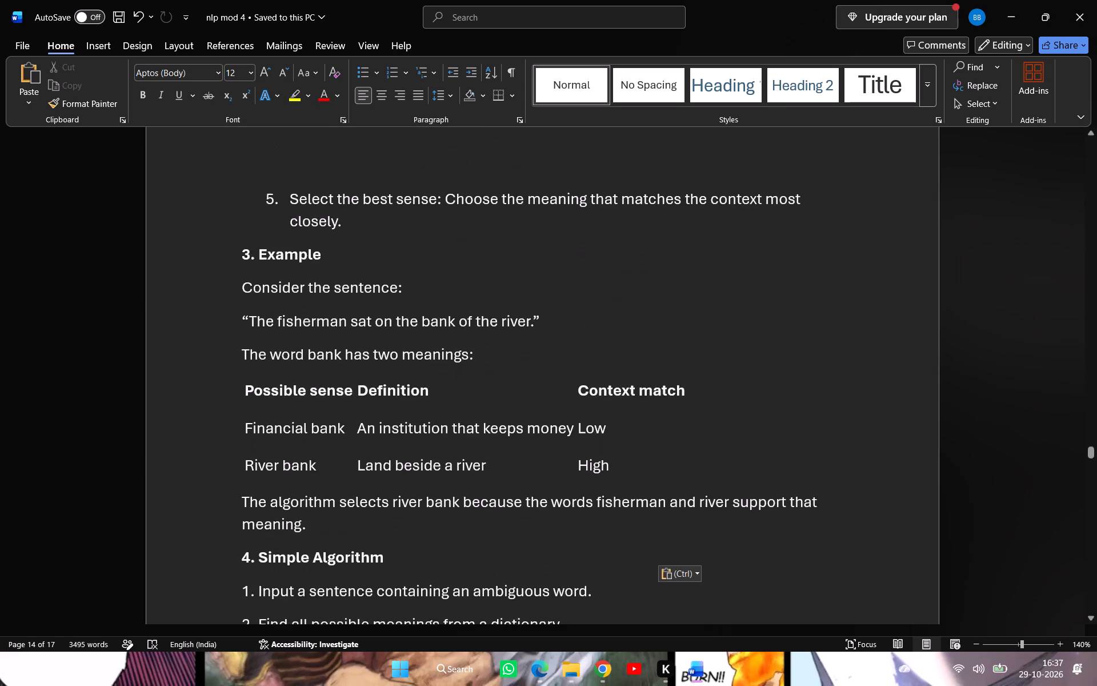
scroll(696, 412, up, 3)
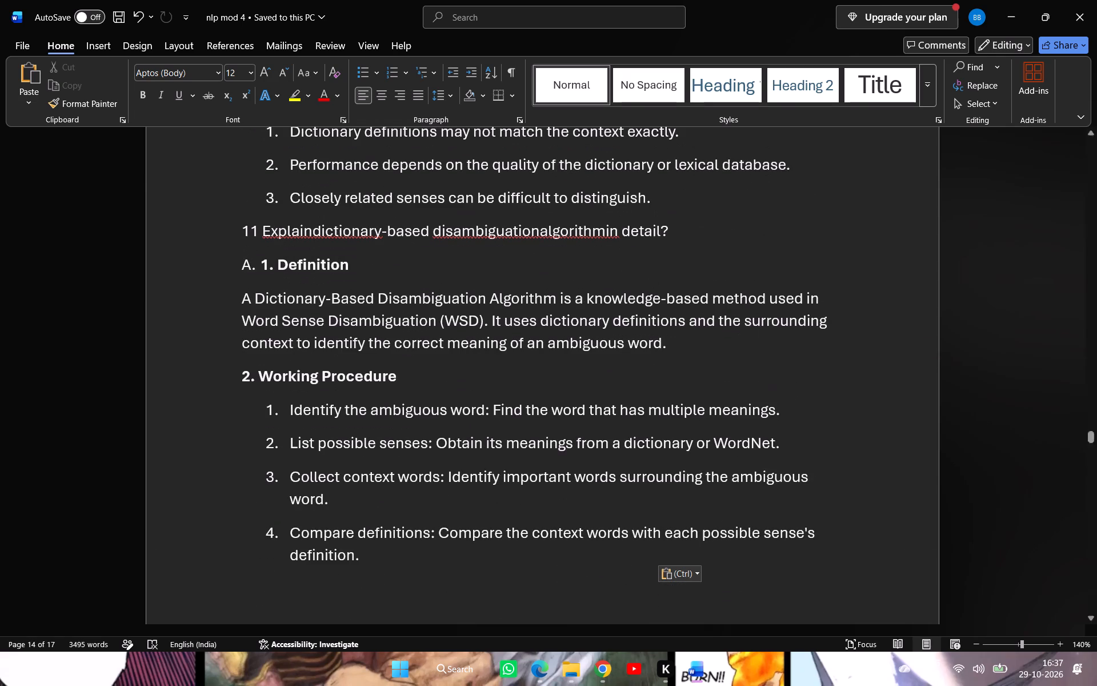
scroll(696, 412, up, 1)
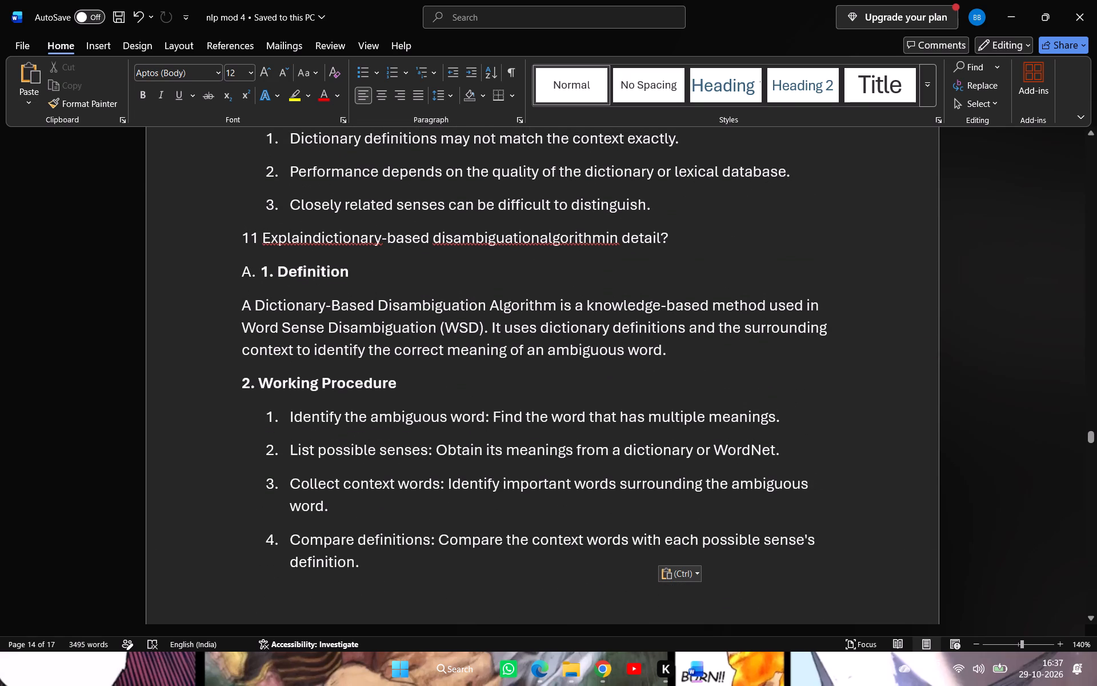
click(313, 239)
key(space)
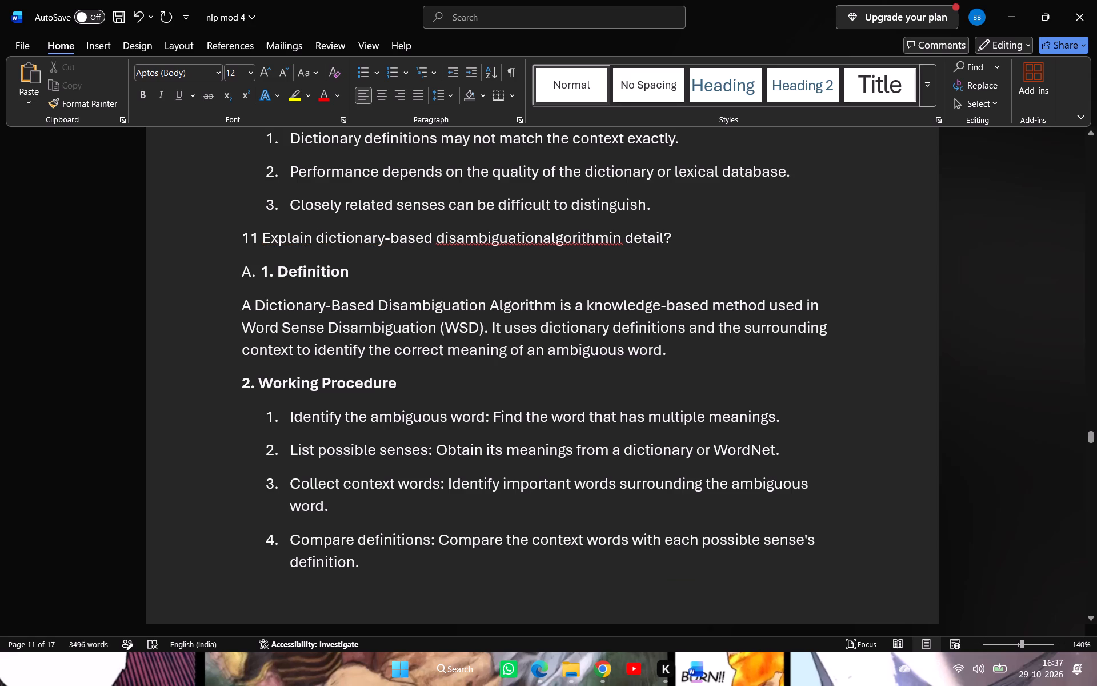
double_click(542, 237)
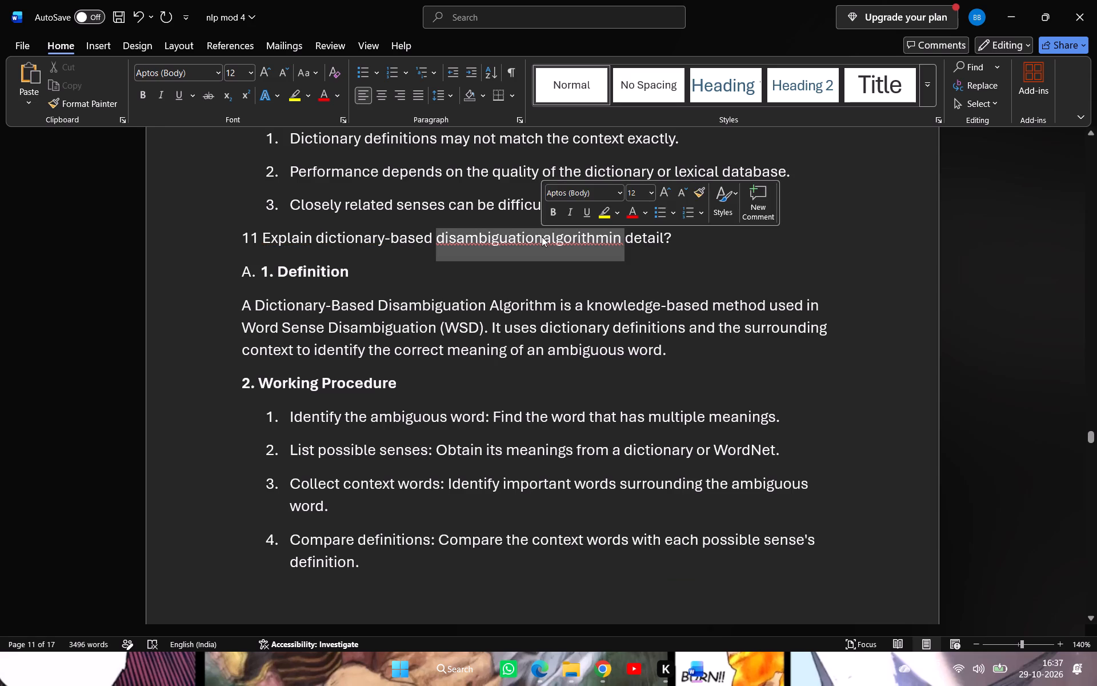
click(542, 237)
key(space)
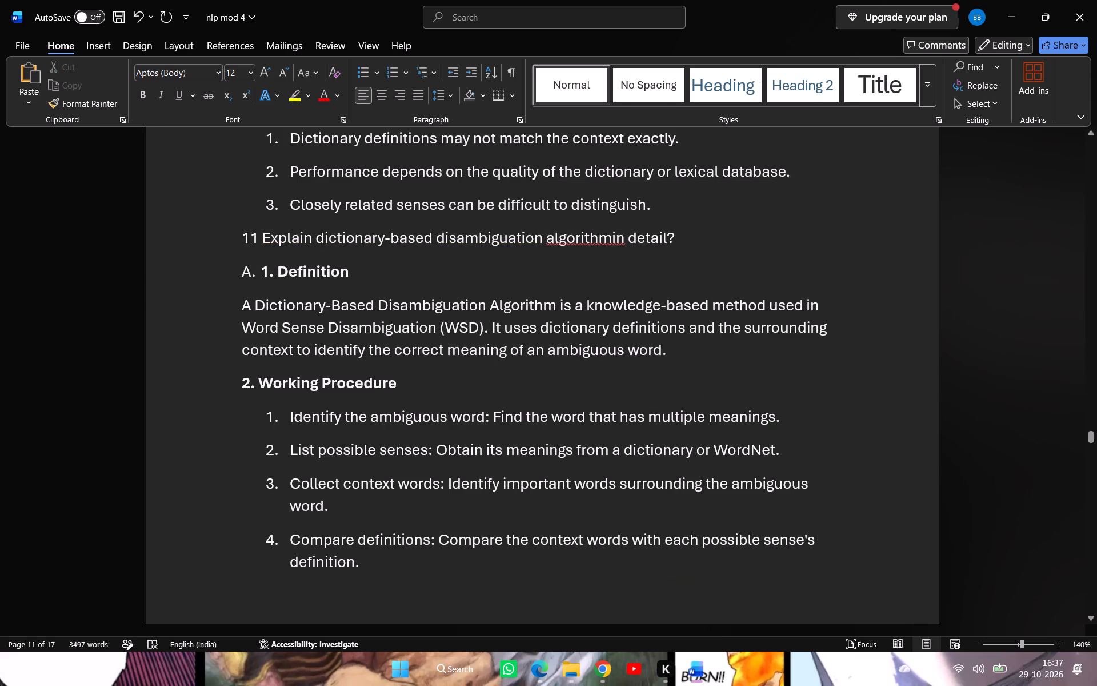
double_click(612, 241)
double_click(612, 241)
double_click(612, 241)
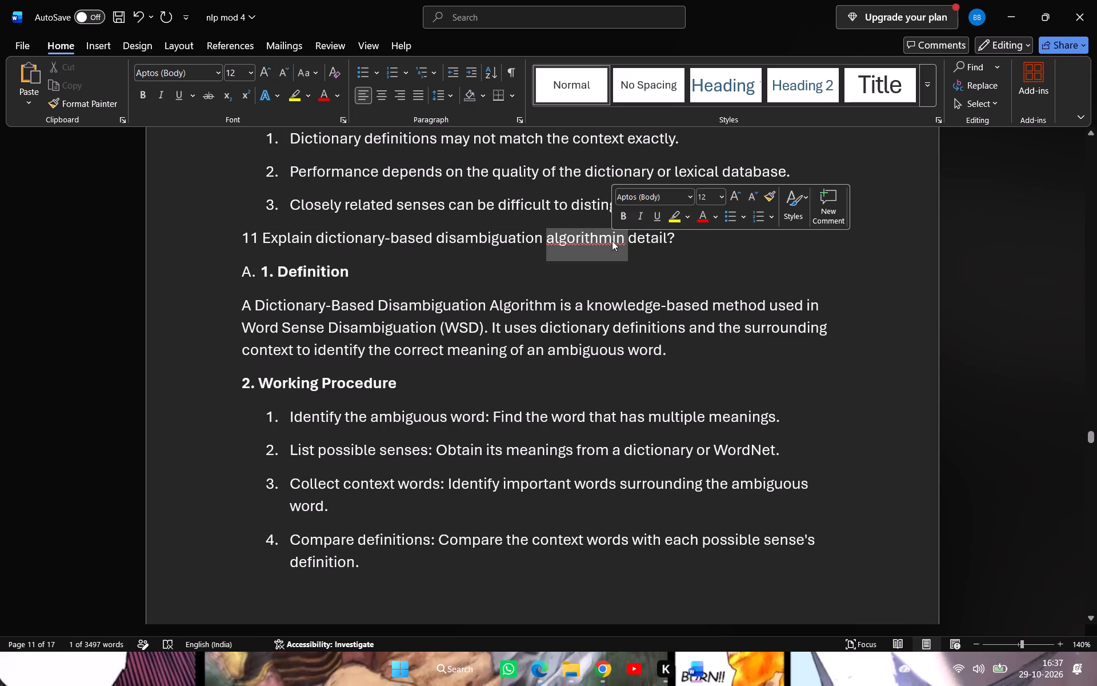
double_click(612, 241)
double_click(609, 241)
triple_click(609, 241)
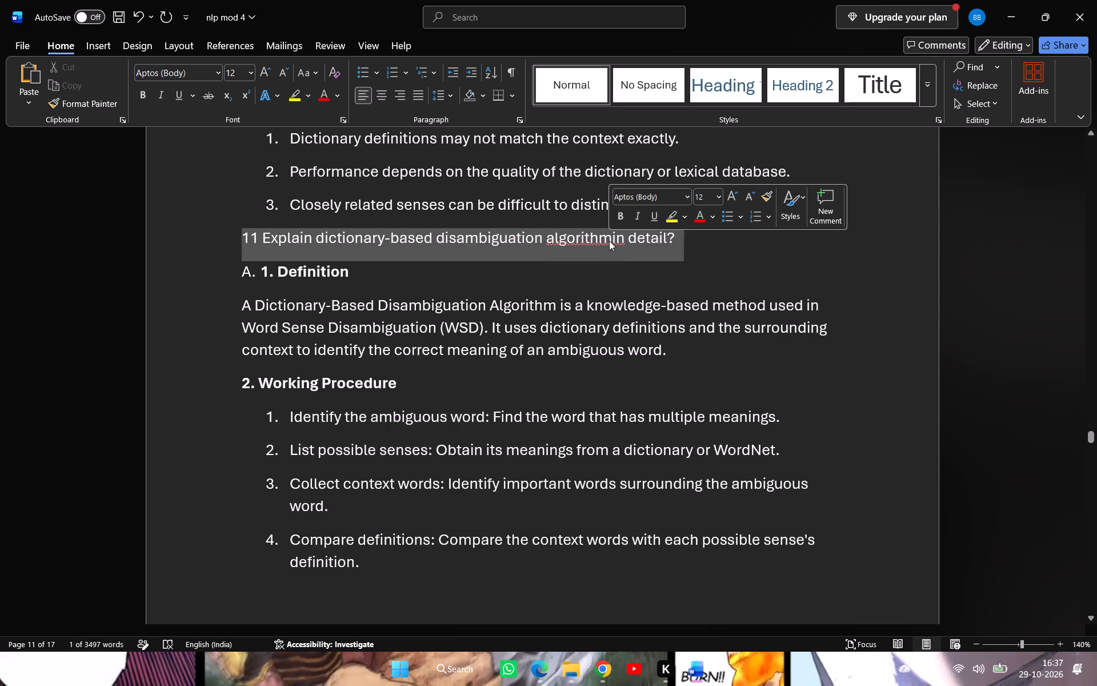
click(609, 240)
key(space)
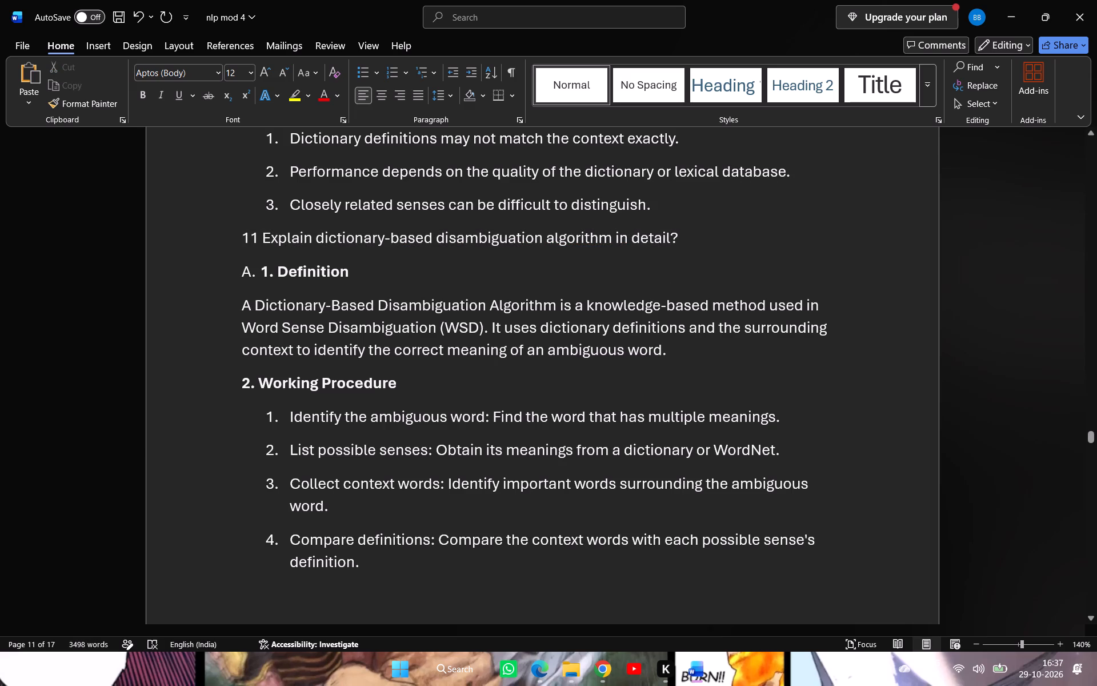
Remove the "1. Definition" heading from question 11's answer so the definition paragraph starts directly after "A.".
click(243, 308)
key(BackSpace)
key(BackSpace)
key(BackSpace)
key(BackSpace)
key(BackSpace)
key(BackSpace)
key(BackSpace)
key(BackSpace)
key(BackSpace)
key(BackSpace)
key(BackSpace)
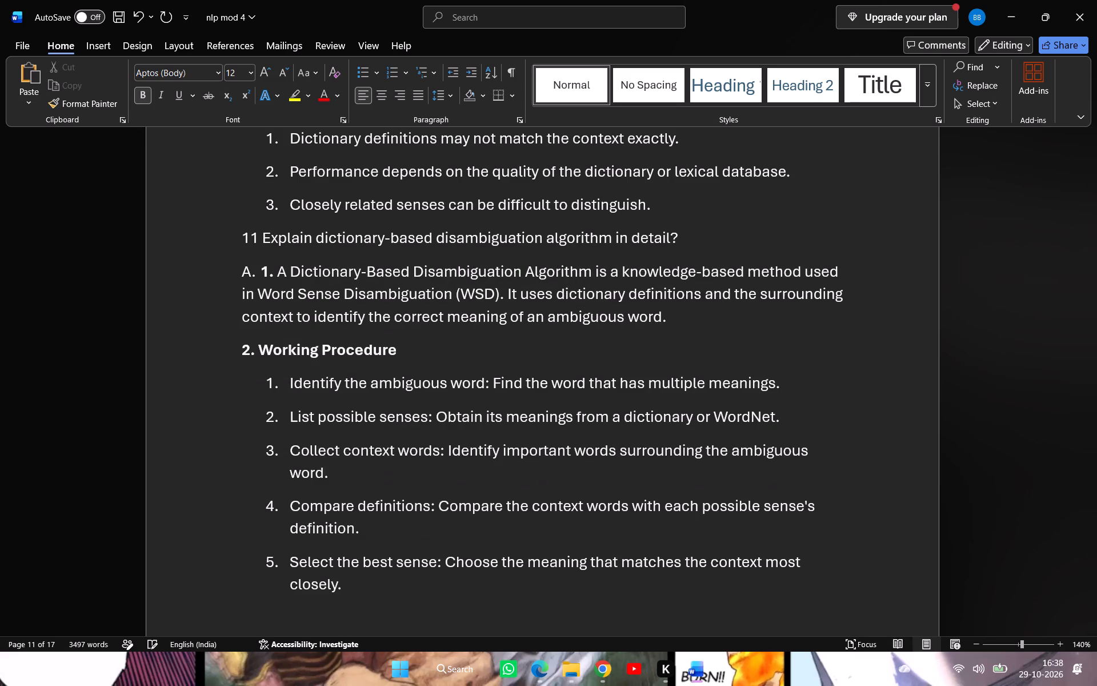
key(BackSpace)
key(BackSpace)
key(BackSpace)
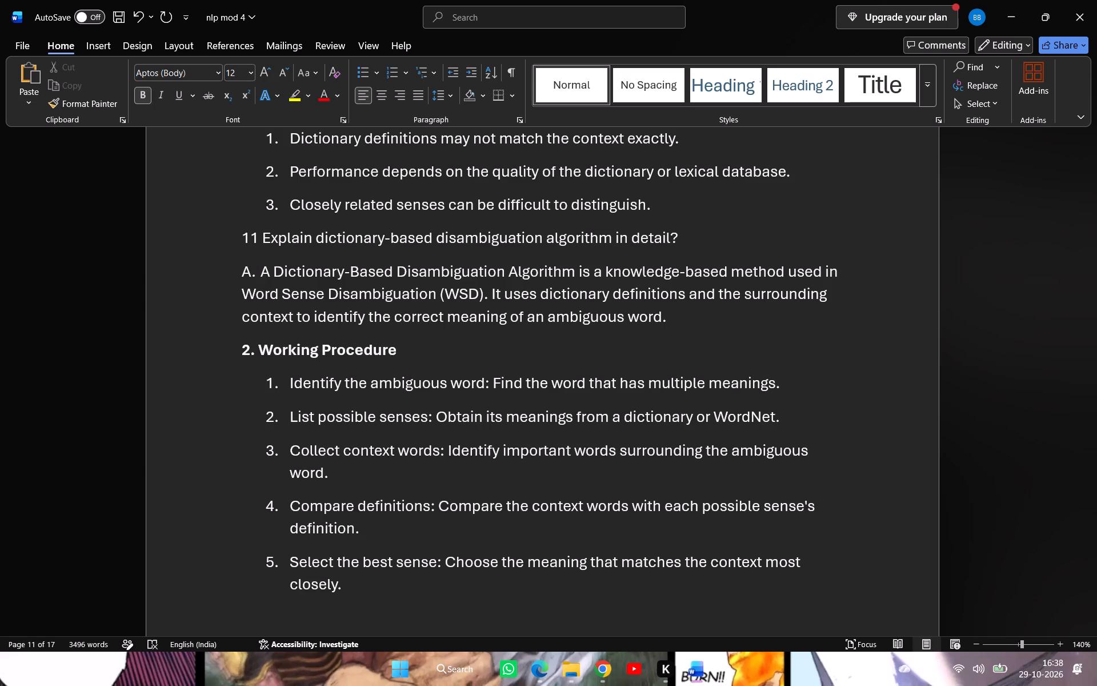
Review the answer preceding question 11, from its Thesaurus-Based Method section through Limitations, and the start of question 11's answer.
scroll(243, 304, up, 4)
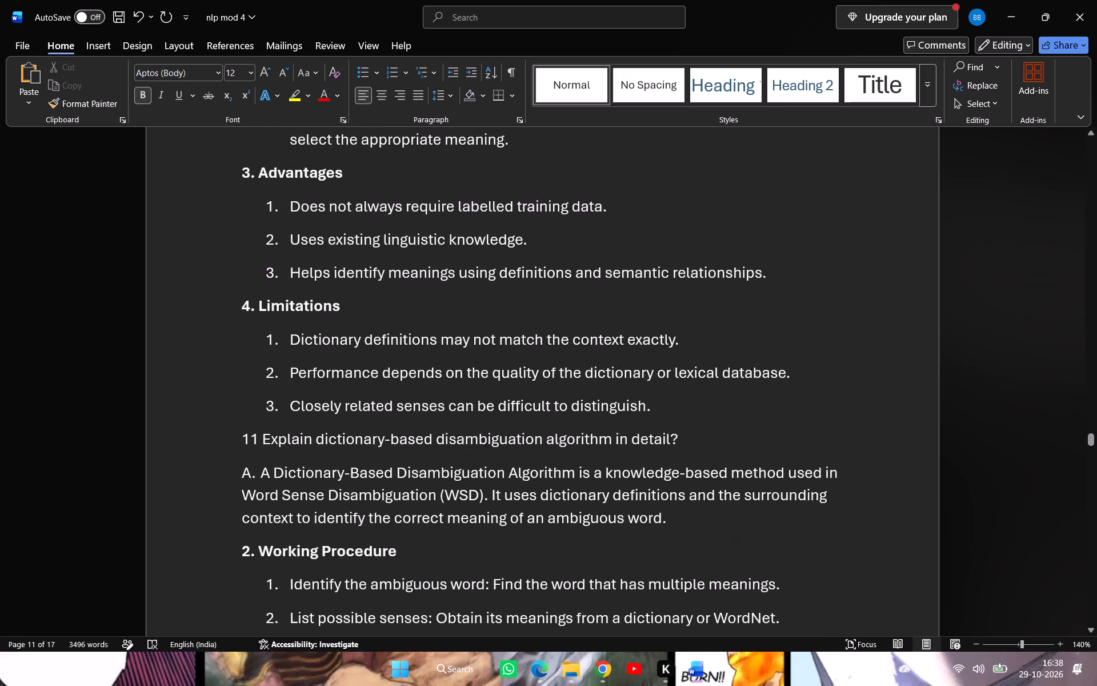
scroll(243, 304, up, 4)
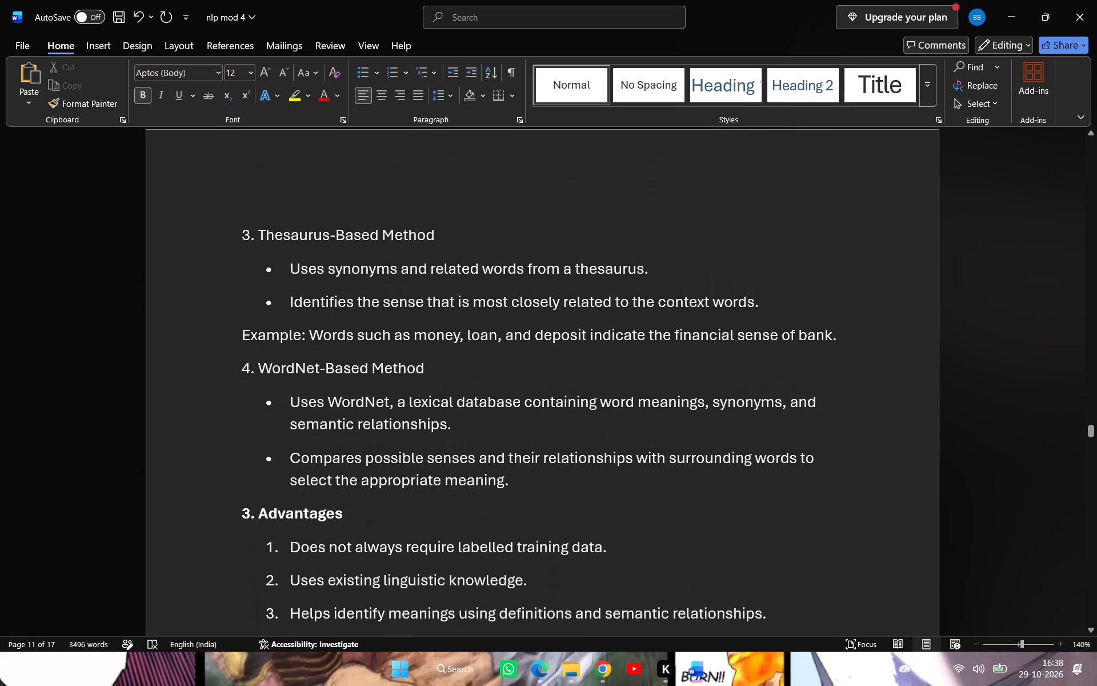
scroll(243, 304, up, 1)
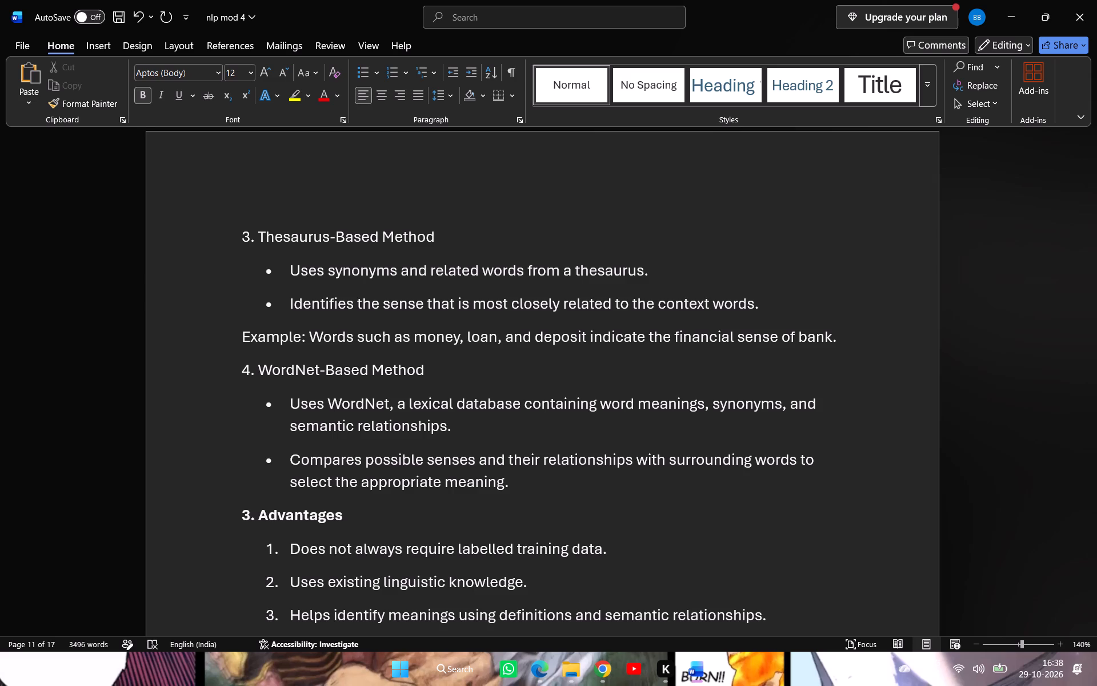
scroll(243, 304, down, 1)
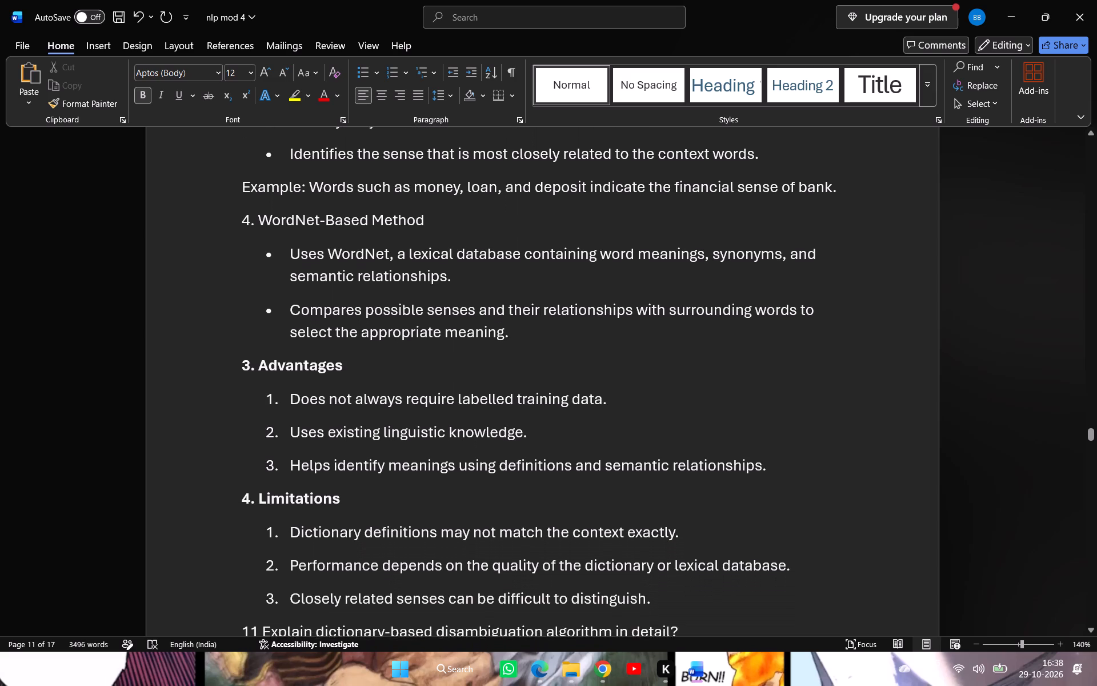
scroll(243, 304, down, 2)
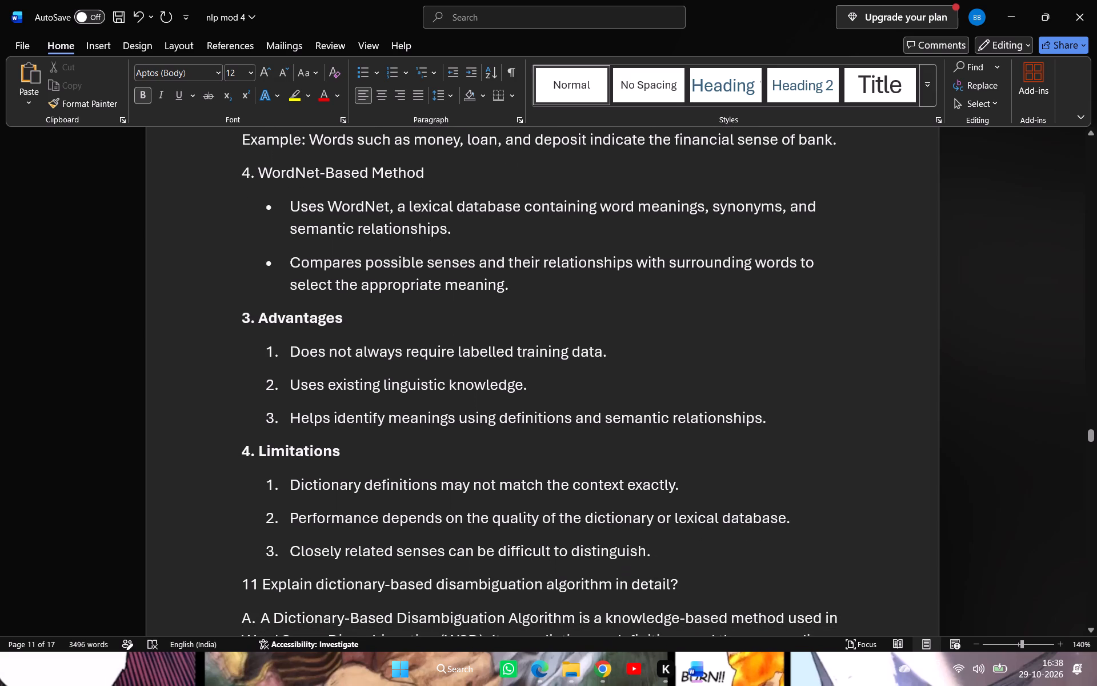
scroll(243, 304, down, 1)
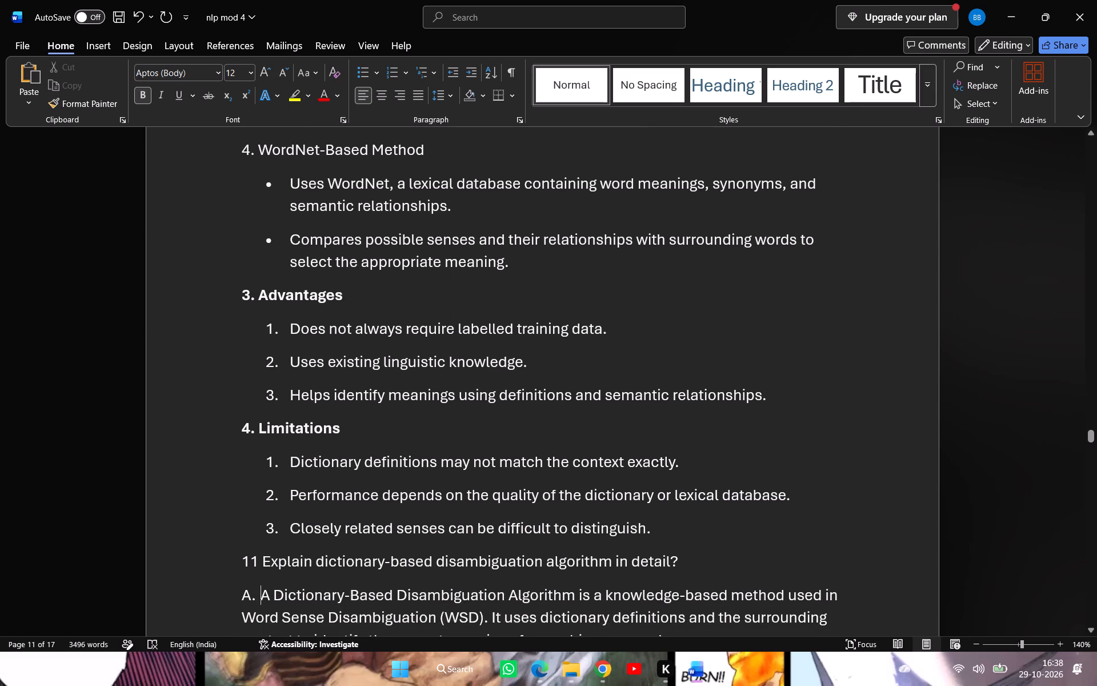
scroll(243, 304, down, 1)
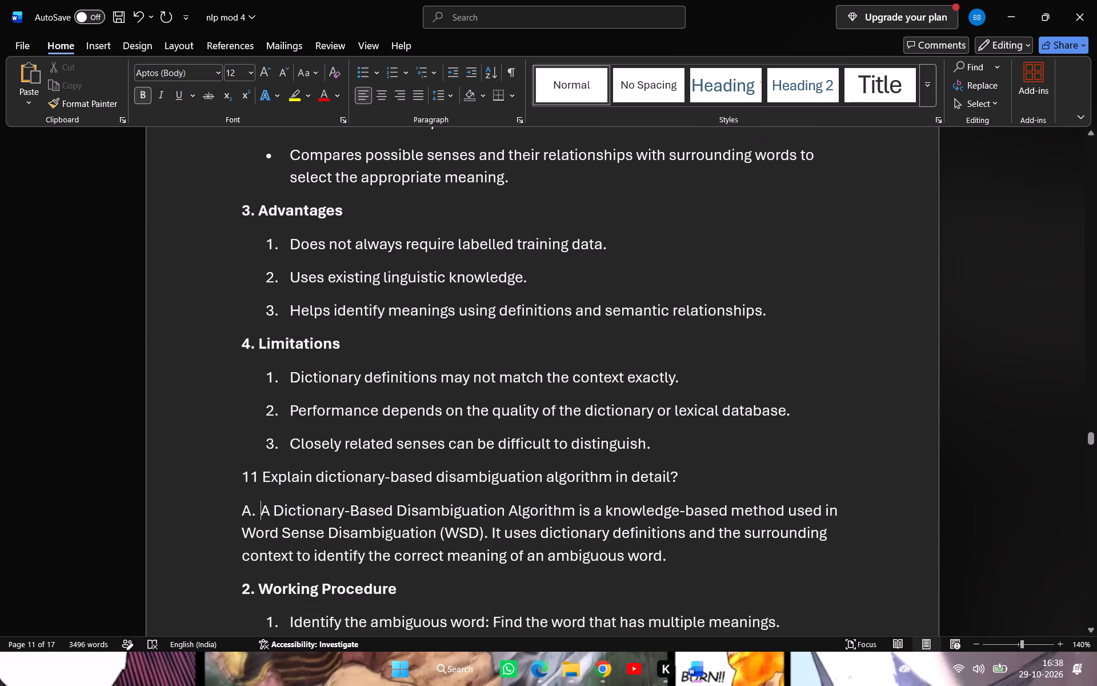
scroll(243, 304, down, 2)
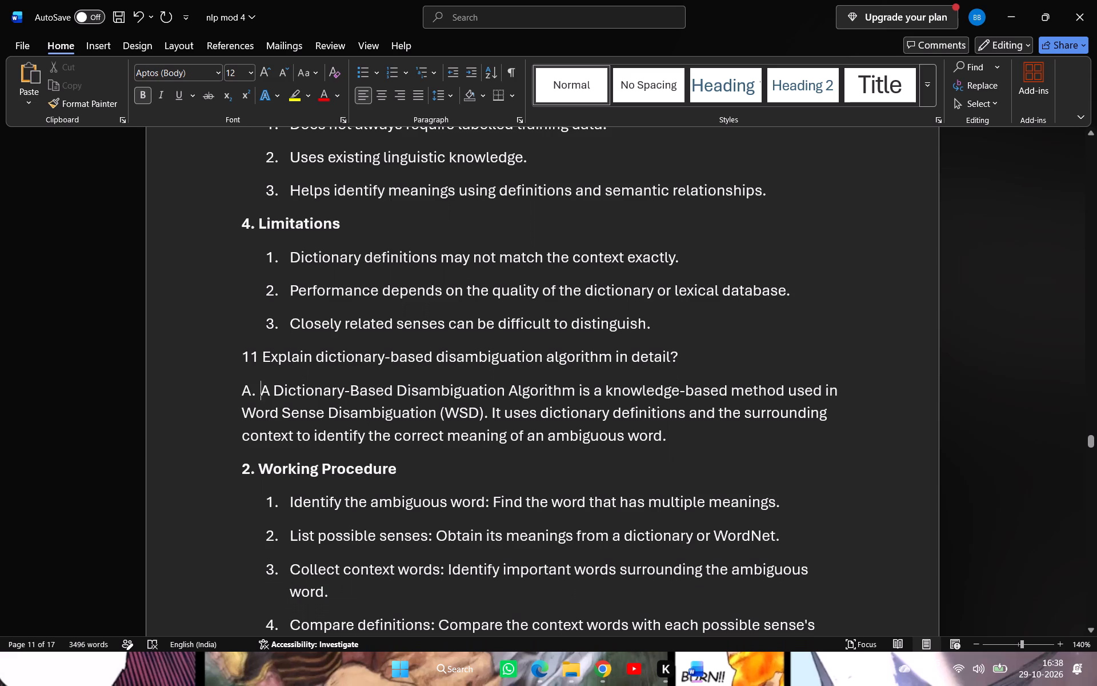
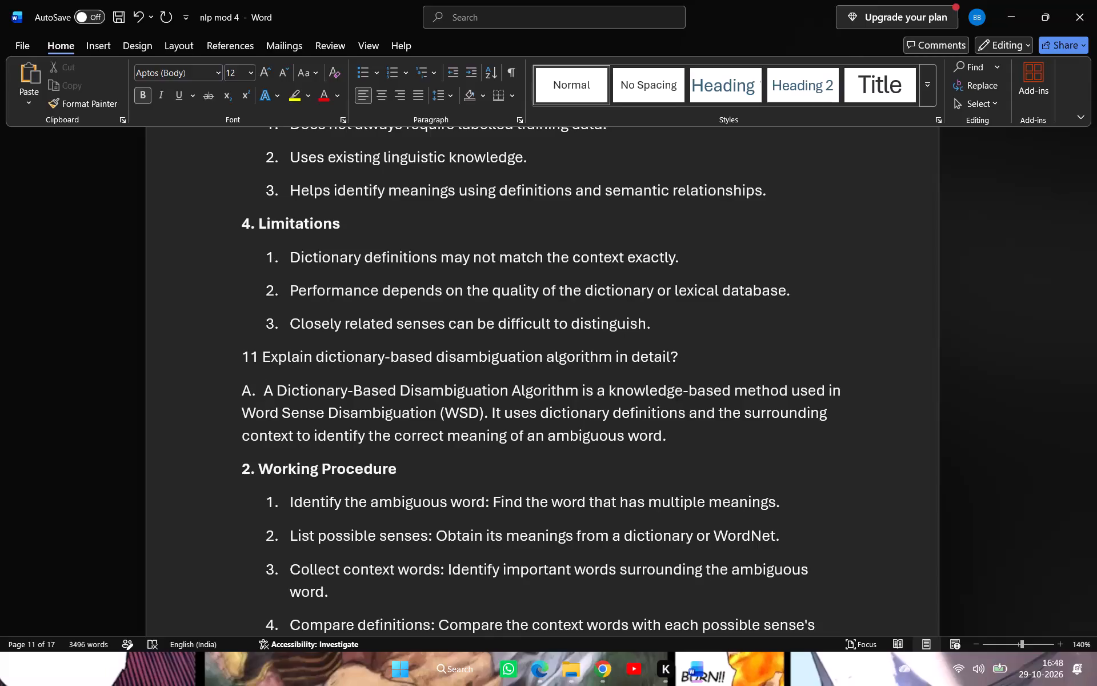
Undo the last edit, the extra space after "A." at the start of question 11's answer.
key(ctrl+z)
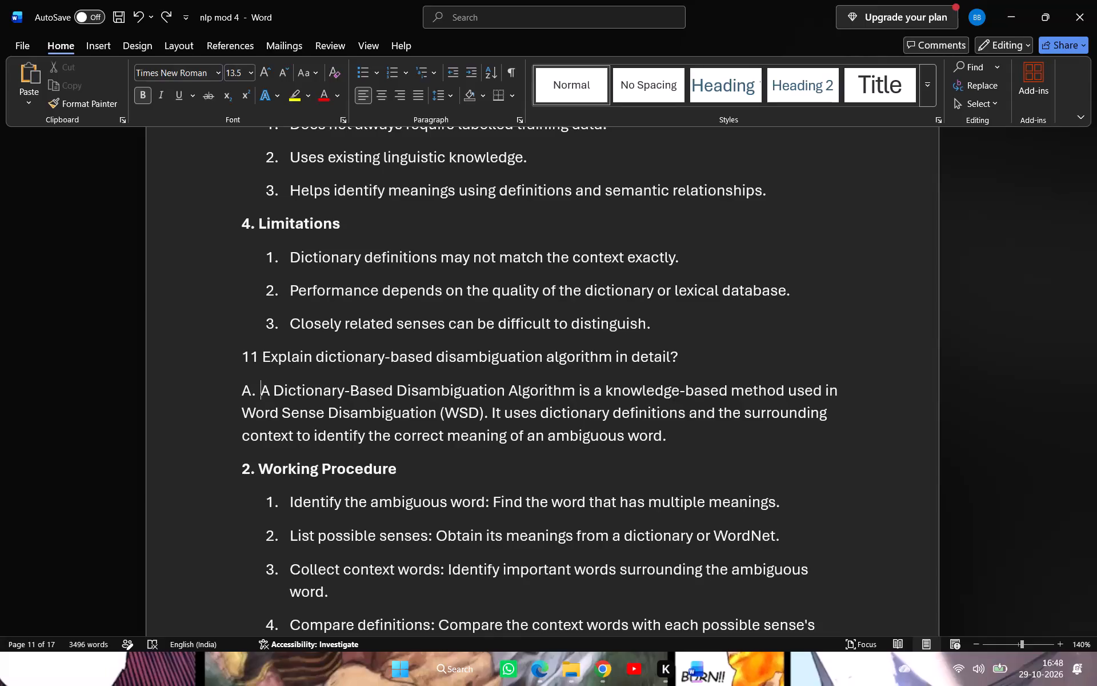
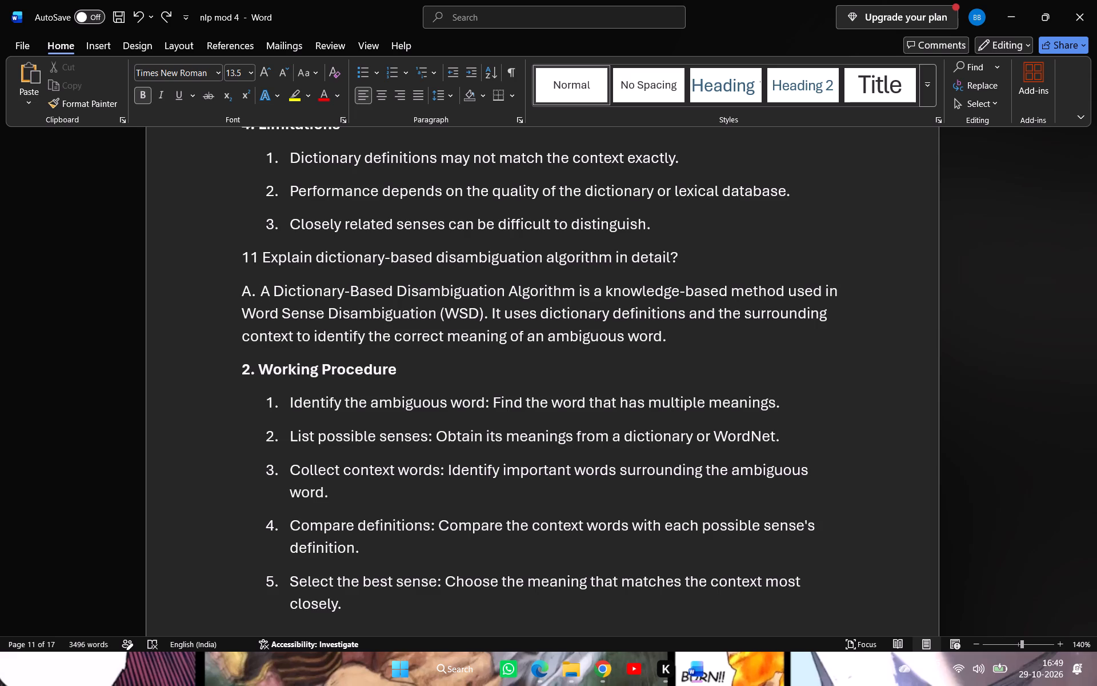
Read through question 11's answer on the dictionary-based disambiguation algorithm, from the working procedure to the limitations.
scroll(242, 304, down, 1)
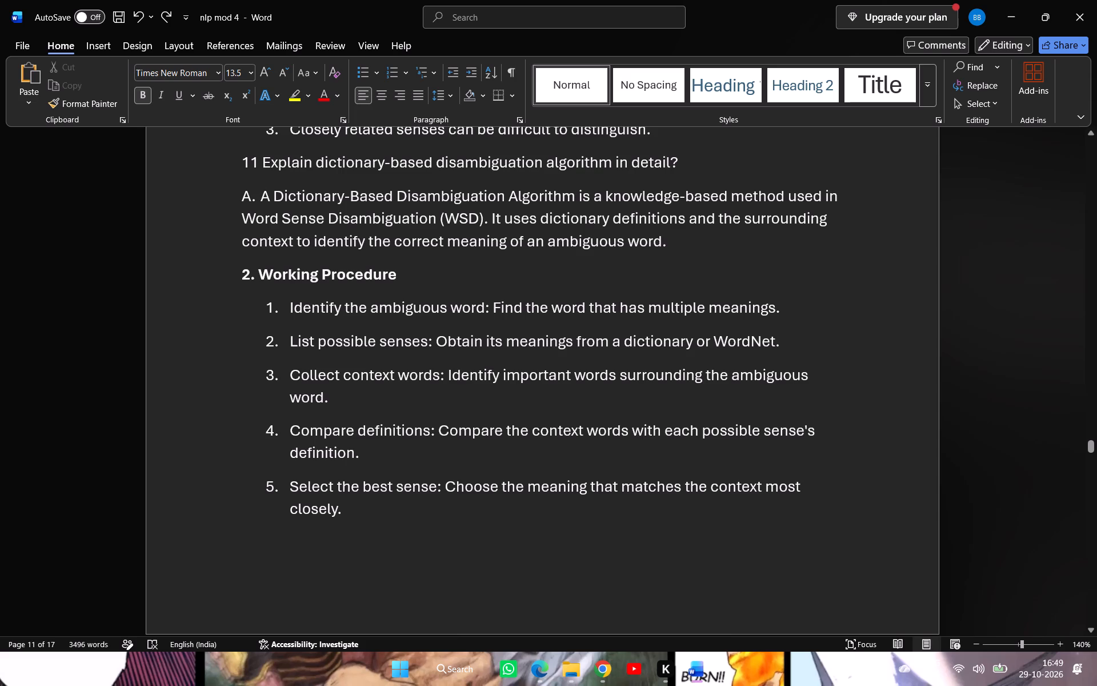
scroll(242, 304, down, 1)
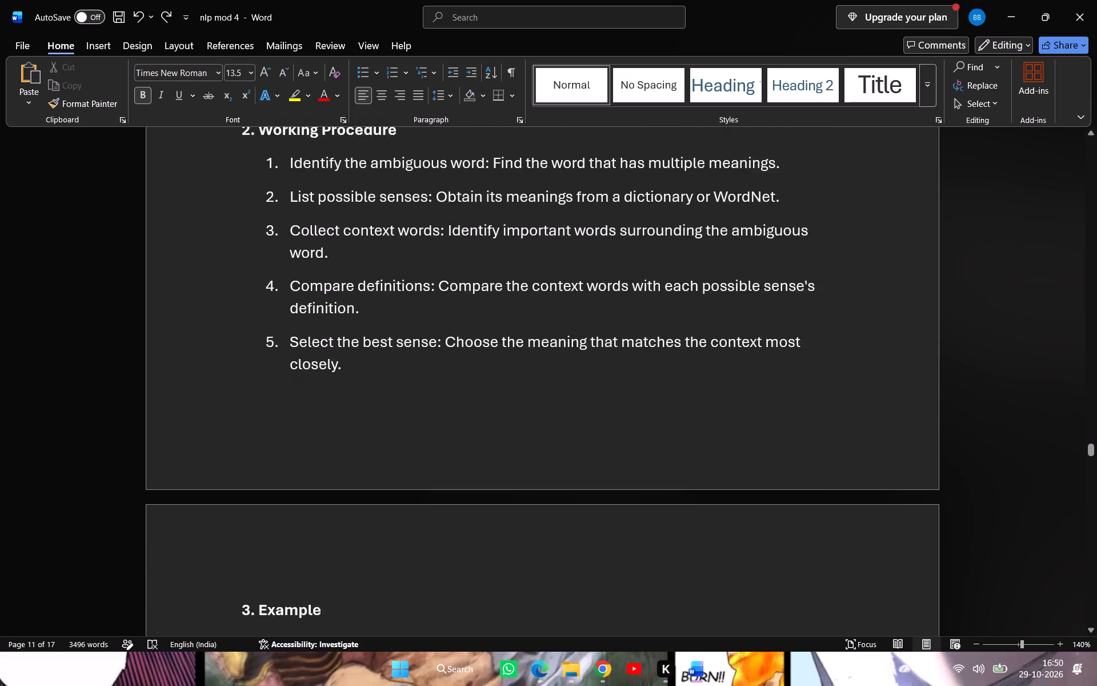
scroll(242, 304, down, 2)
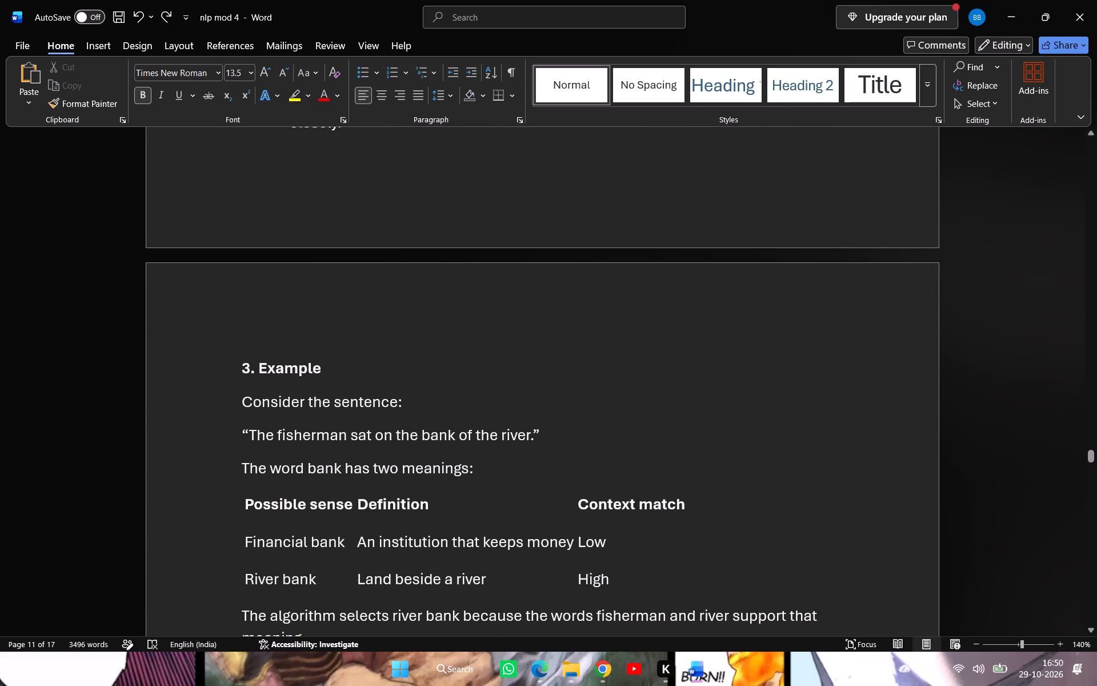
scroll(242, 304, down, 1)
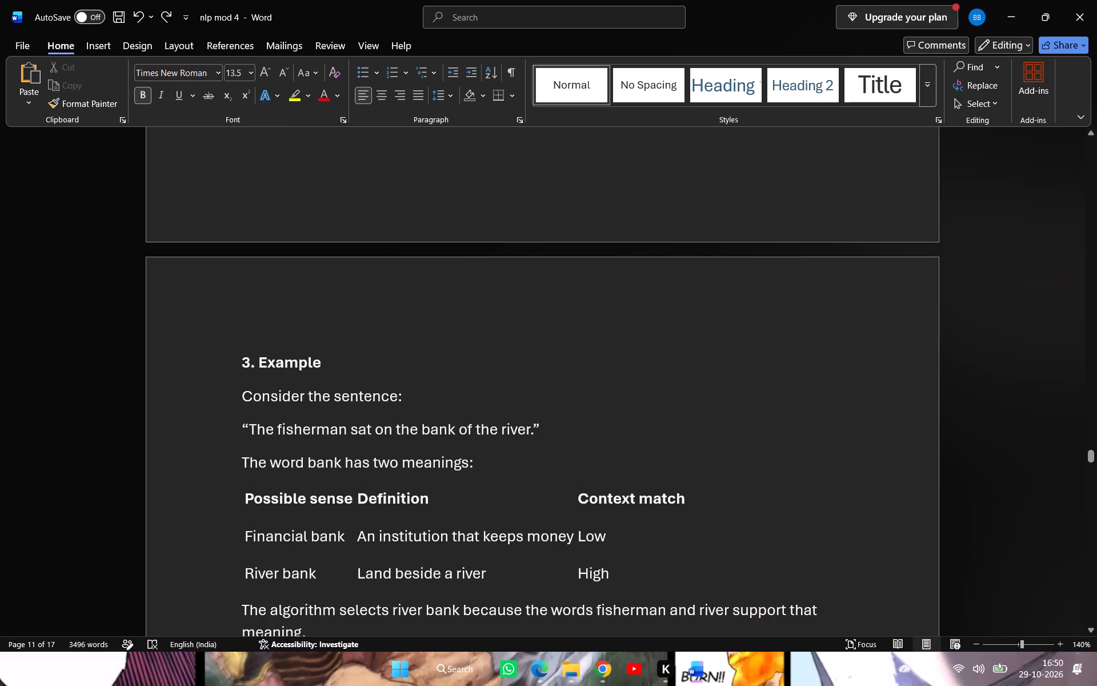
scroll(242, 304, down, 1)
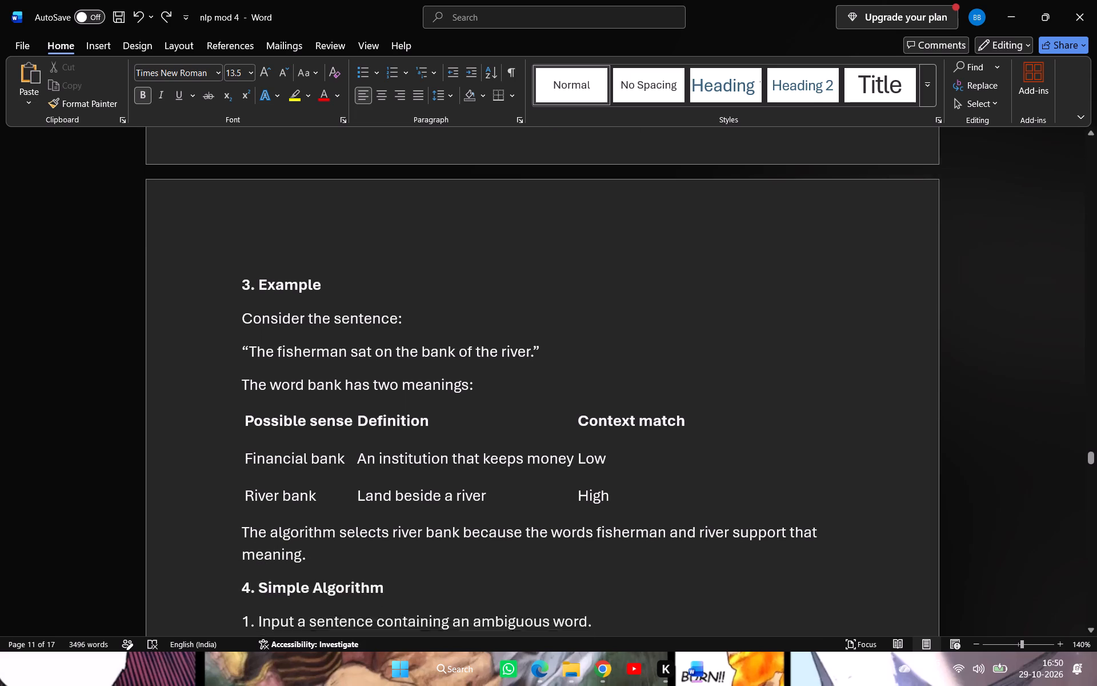
scroll(242, 304, down, 1)
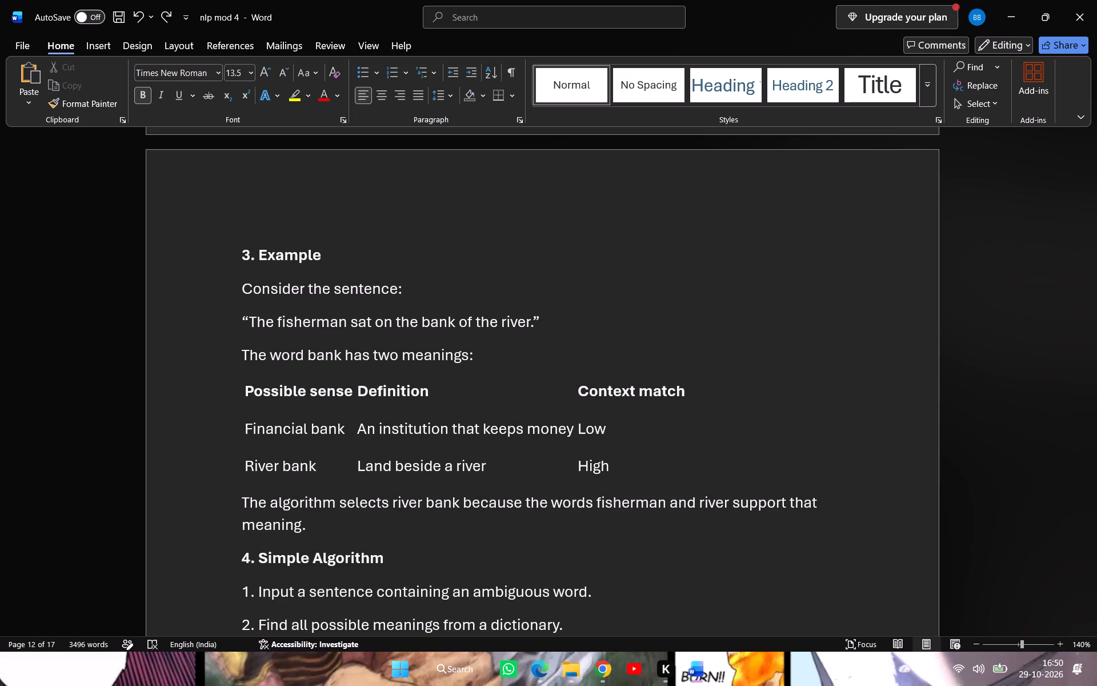
scroll(242, 304, down, 1)
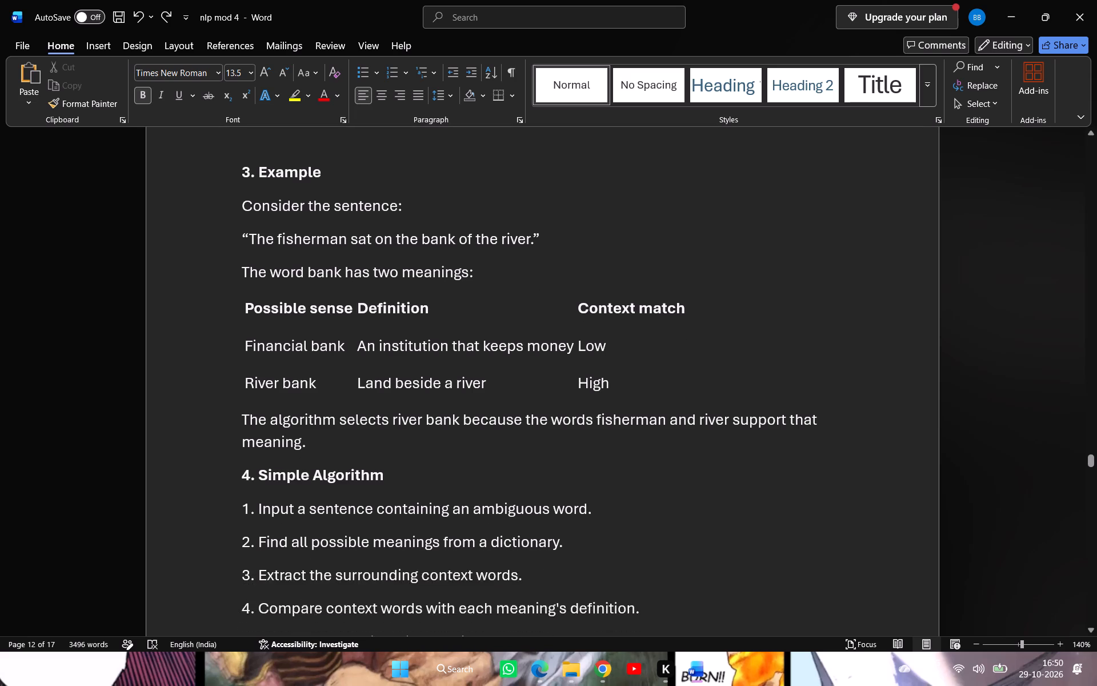
scroll(242, 304, down, 1)
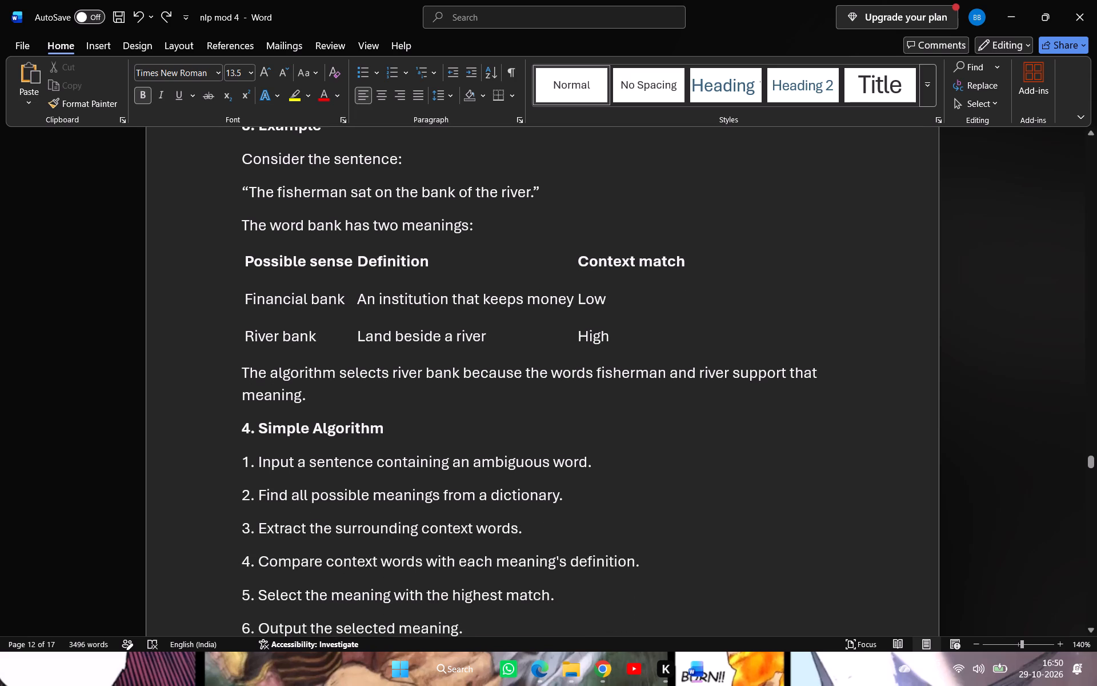
click(242, 304)
scroll(242, 304, down, 1)
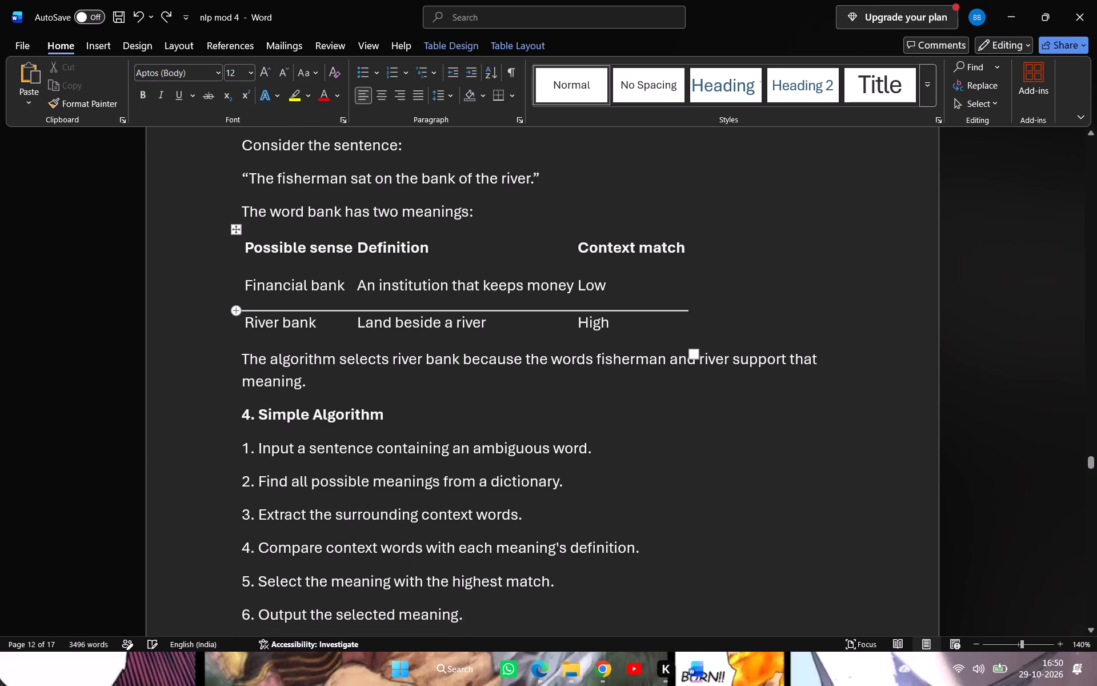
scroll(242, 304, down, 1)
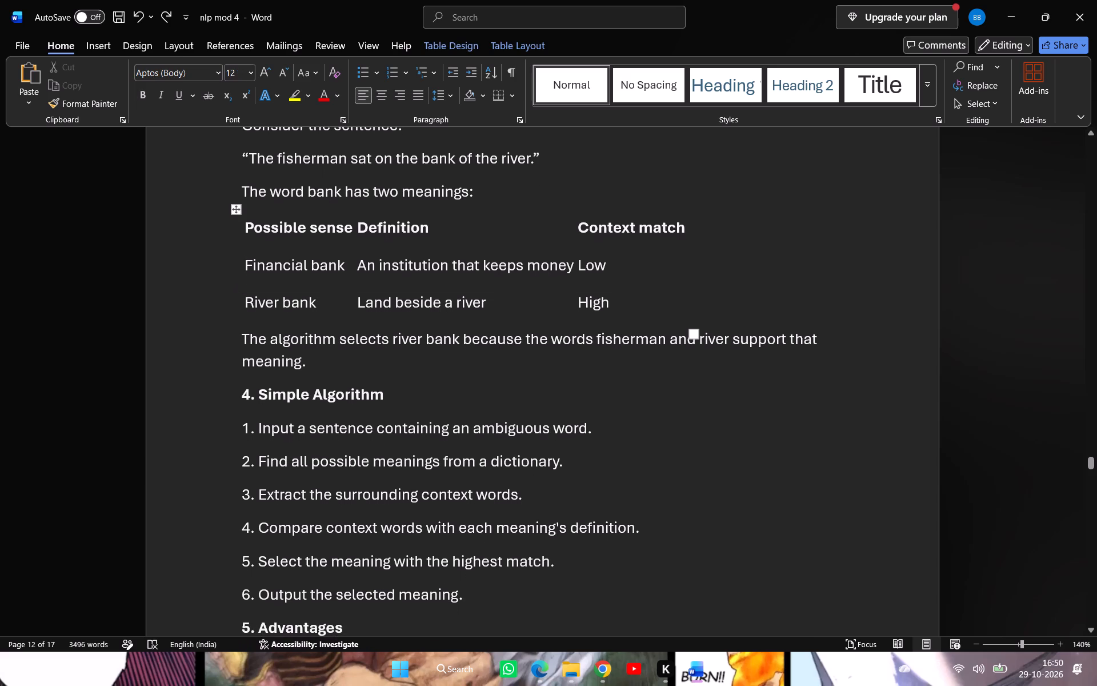
click(300, 398)
scroll(300, 398, down, 1)
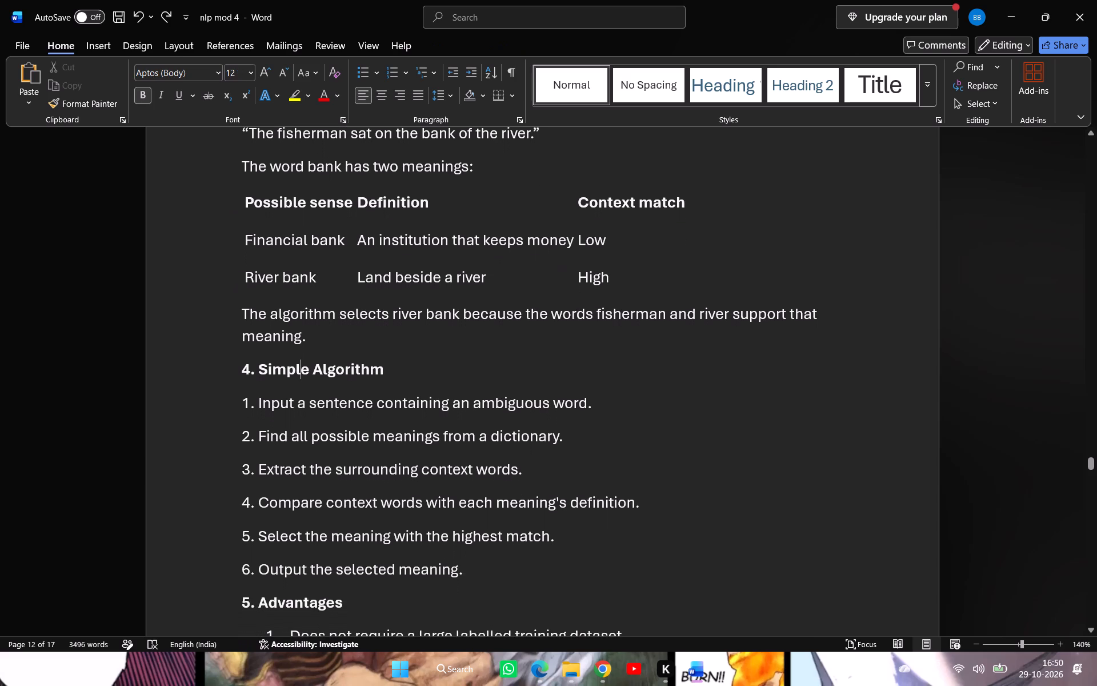
scroll(470, 574, down, 2)
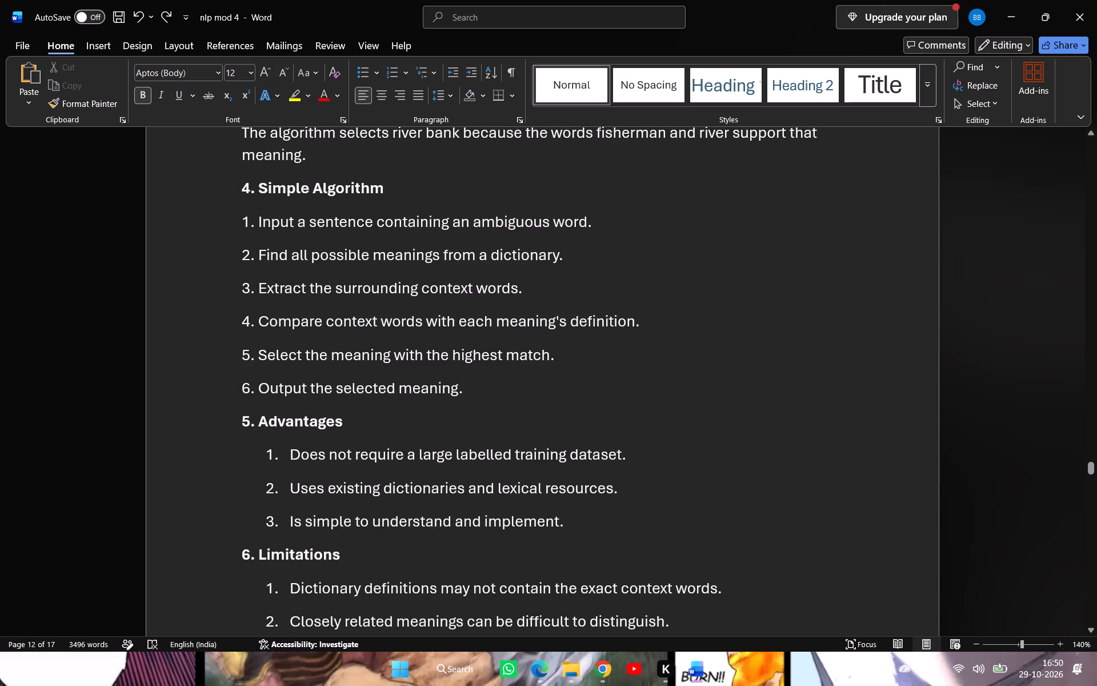
scroll(550, 538, down, 1)
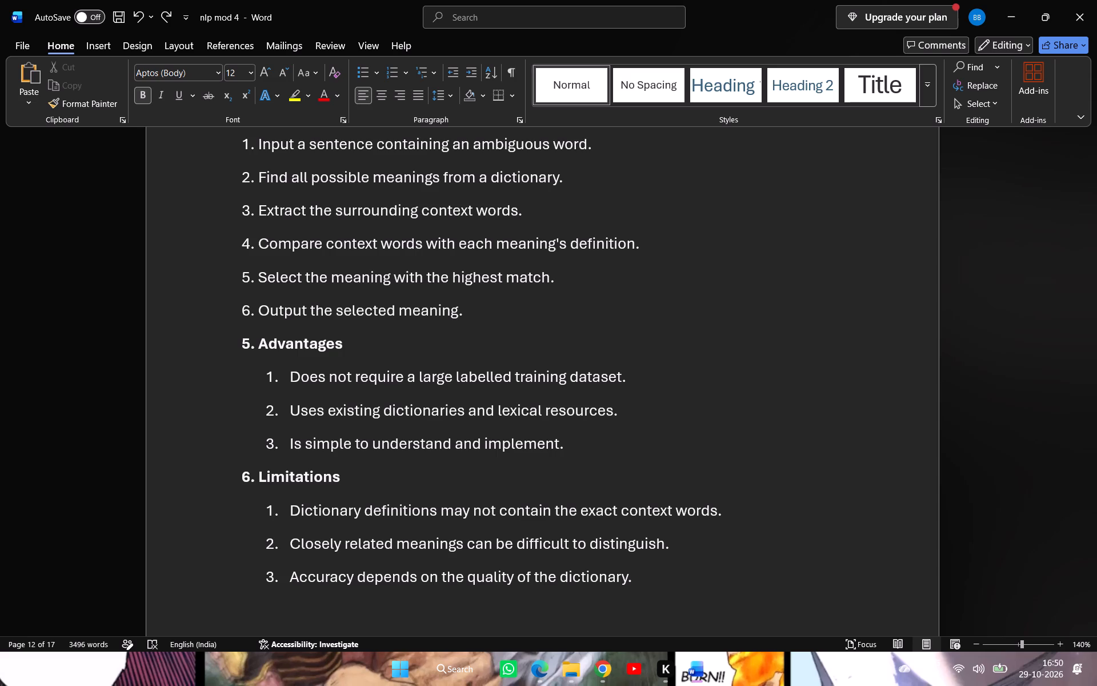
Copy the complete Advantages and Limitations sections, headings included, from the answer just before question 11.
scroll(656, 564, up, 4)
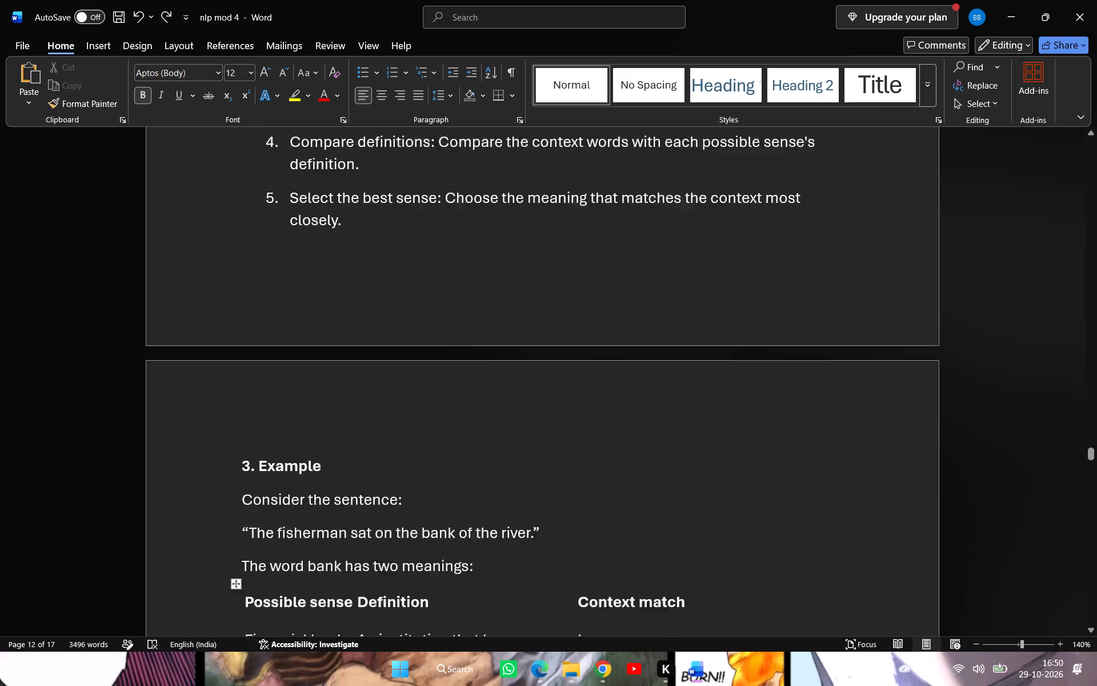
scroll(656, 564, up, 5)
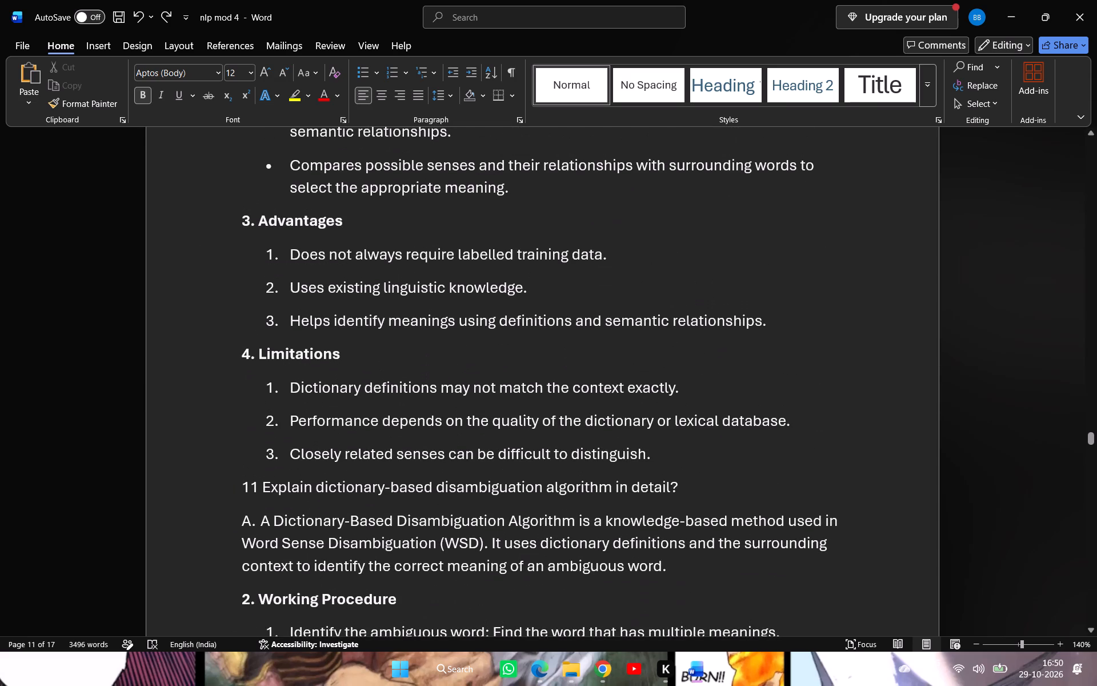
drag(255, 223, 349, 288)
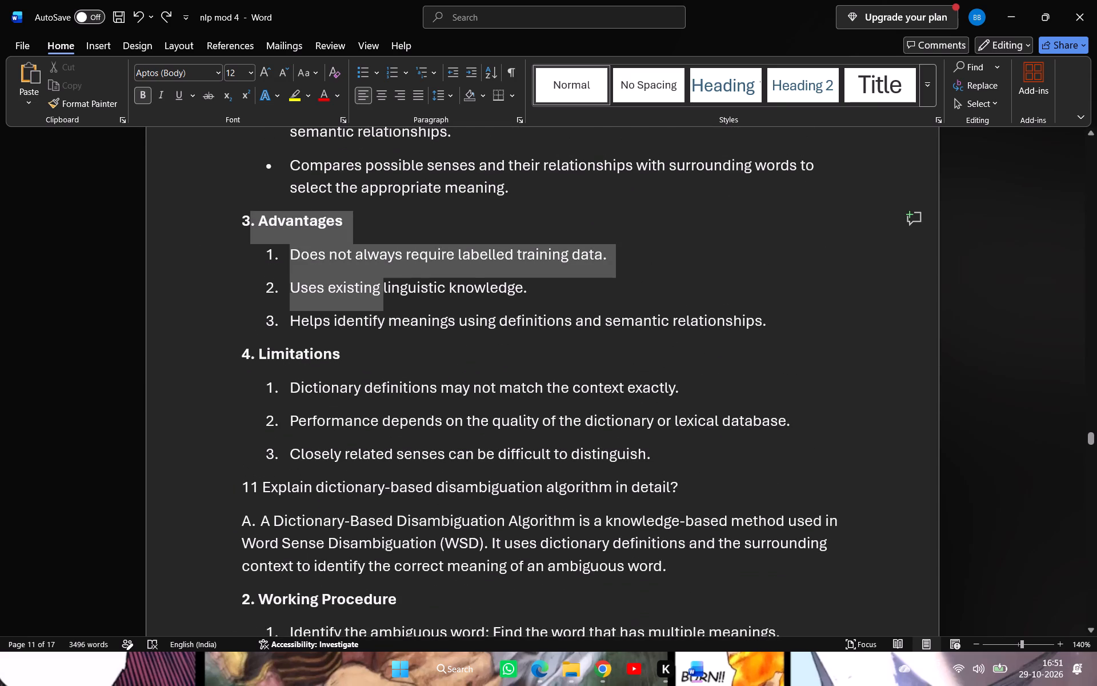
drag(349, 288, 648, 478)
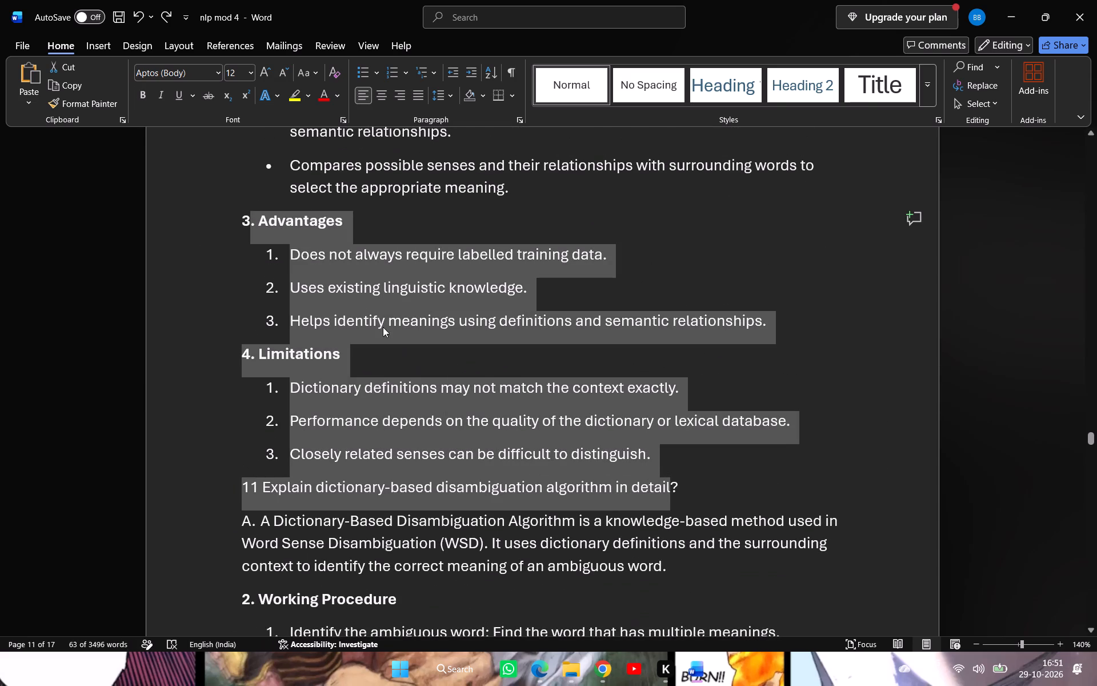
drag(242, 217, 431, 309)
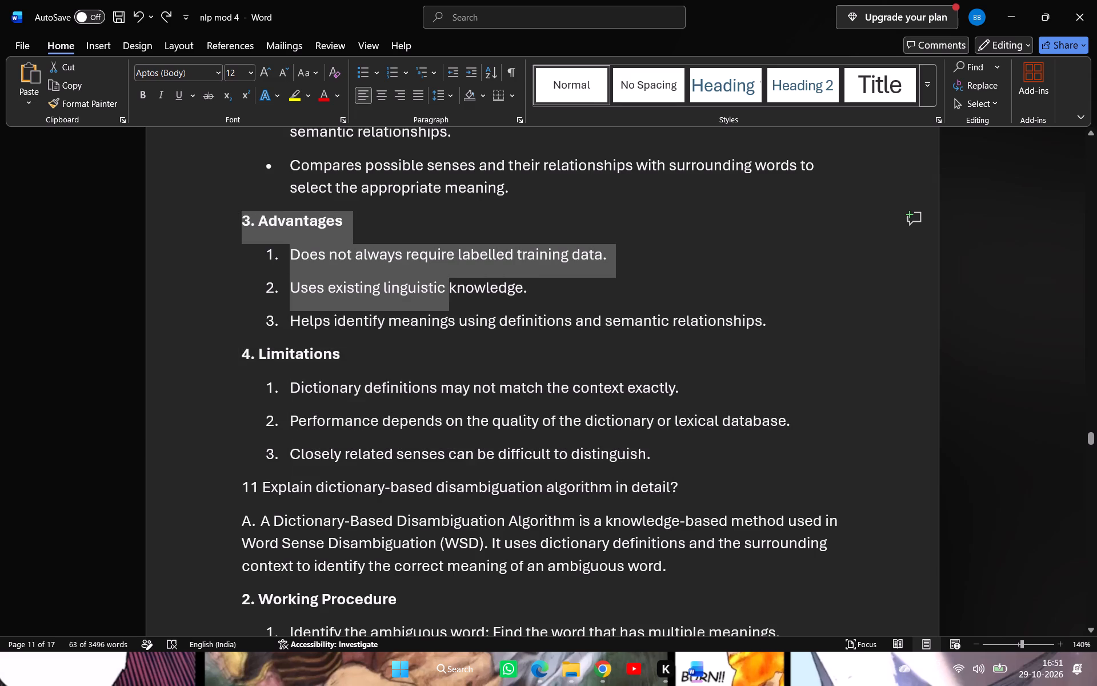
drag(431, 309, 758, 465)
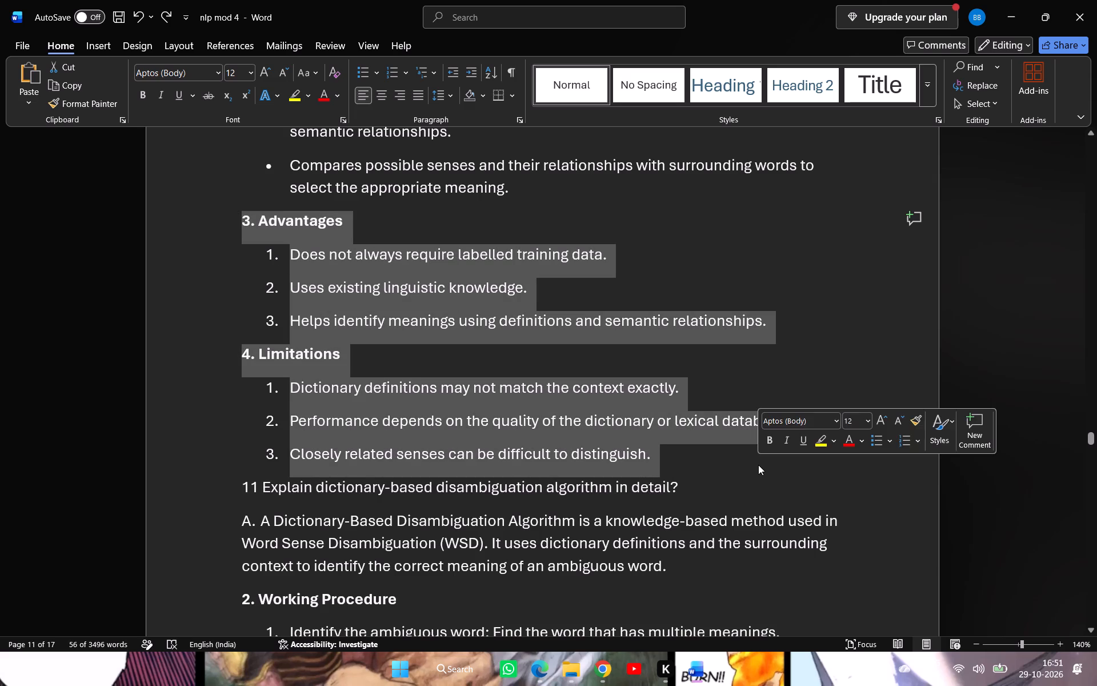
key(ctrl+c)
Delete the Advantages and Limitations sections at the end of question 11's answer, including the blank line before question 12.
scroll(758, 465, down, 1)
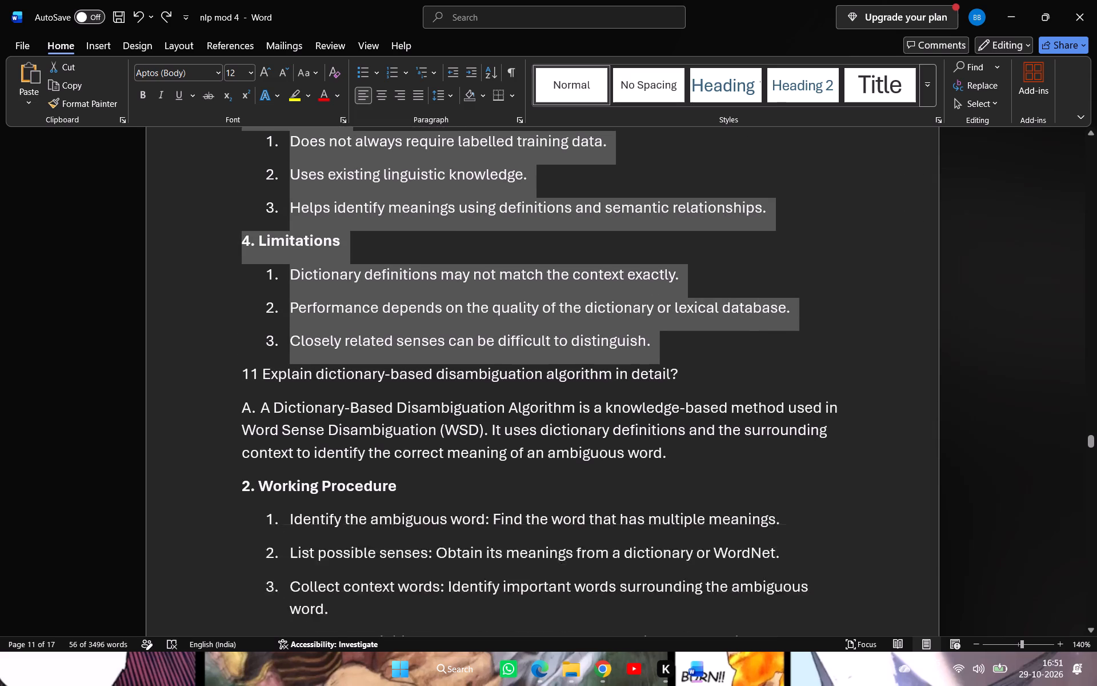
scroll(758, 465, down, 3)
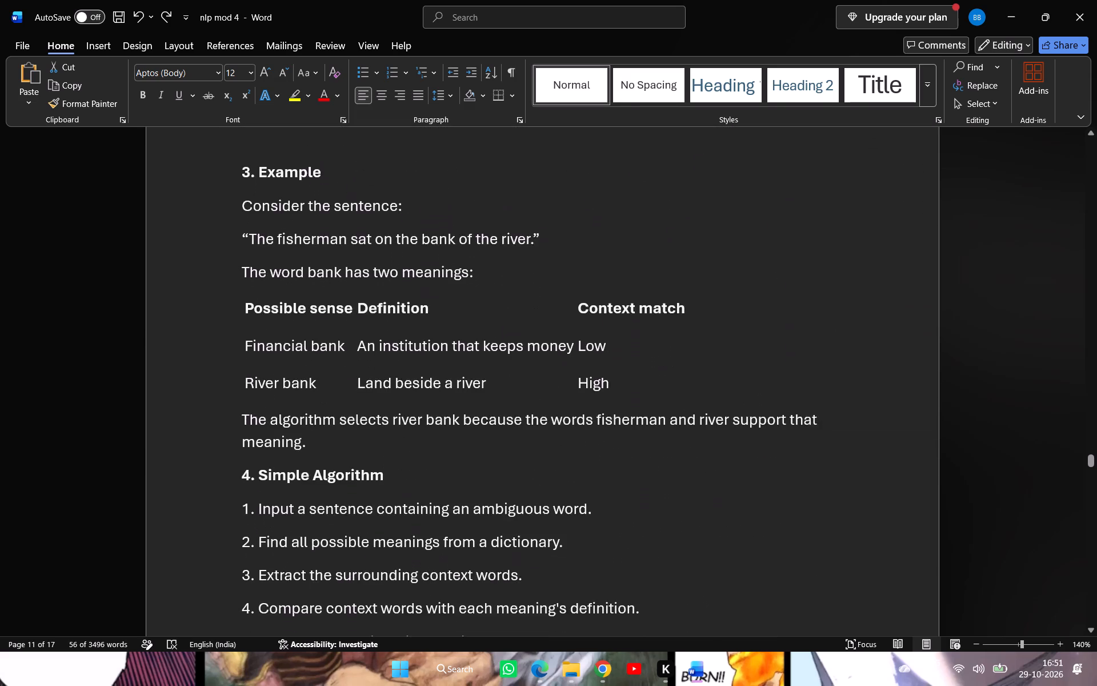
scroll(758, 465, down, 3)
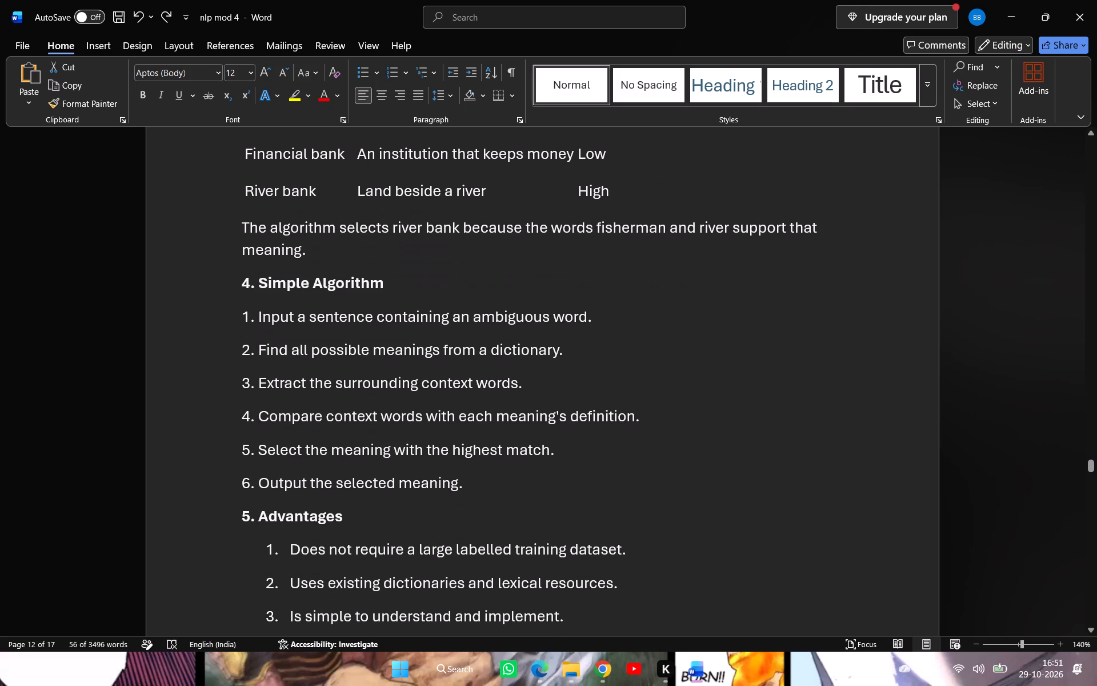
scroll(618, 408, down, 1)
drag(239, 422, 421, 639)
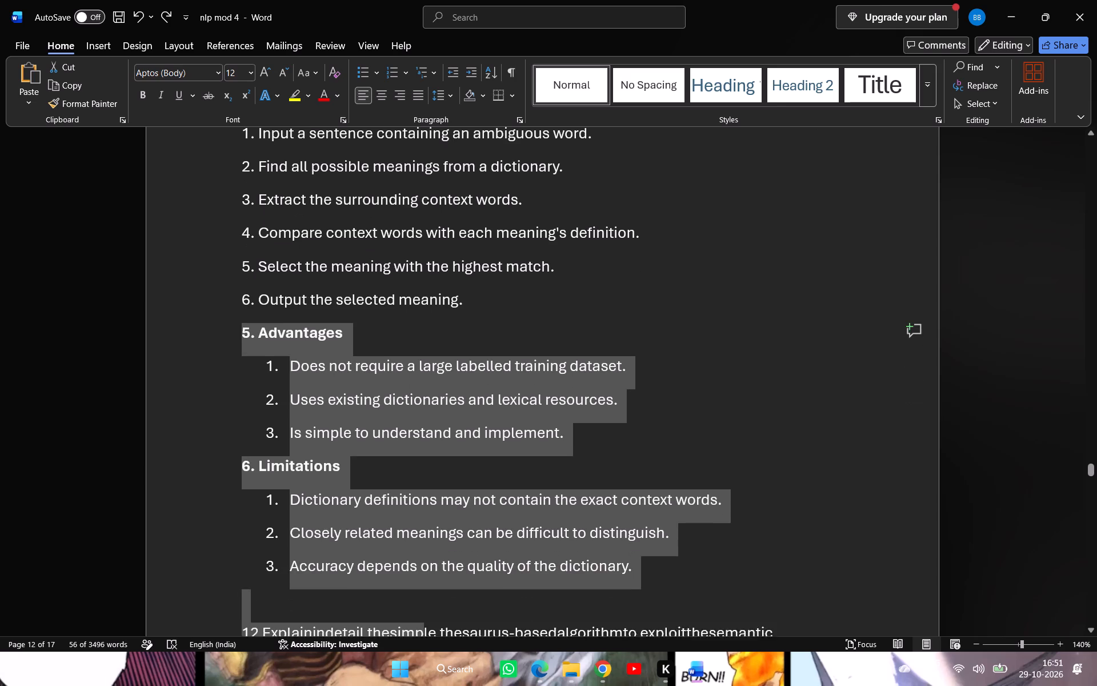
drag(421, 639, 704, 535)
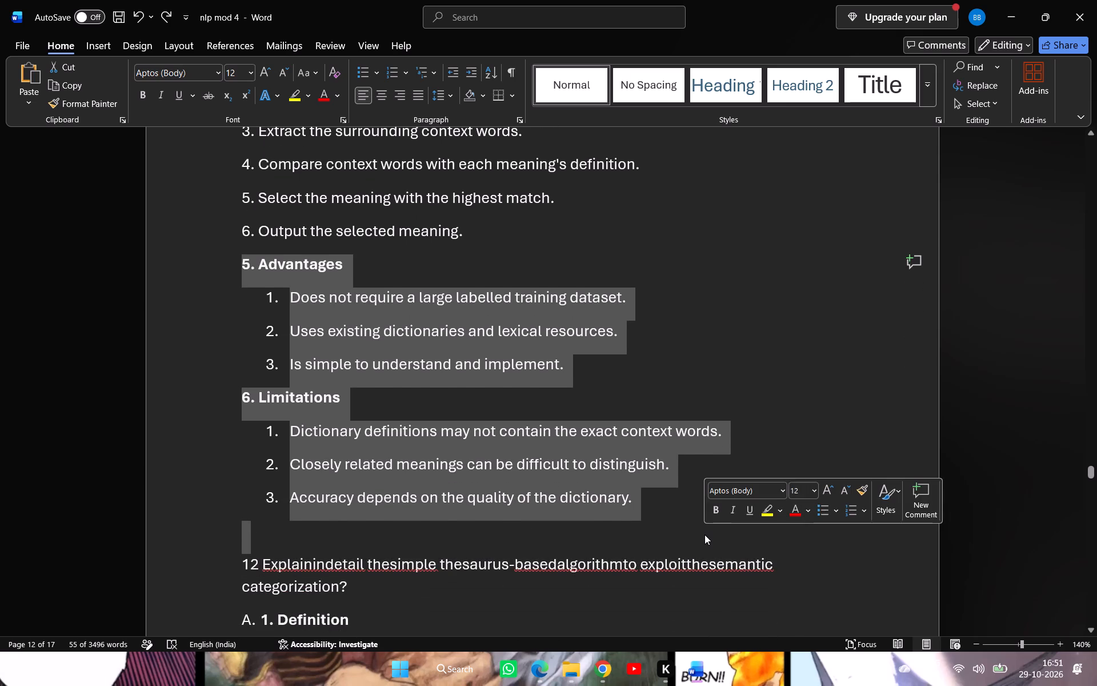
key(BackSpace)
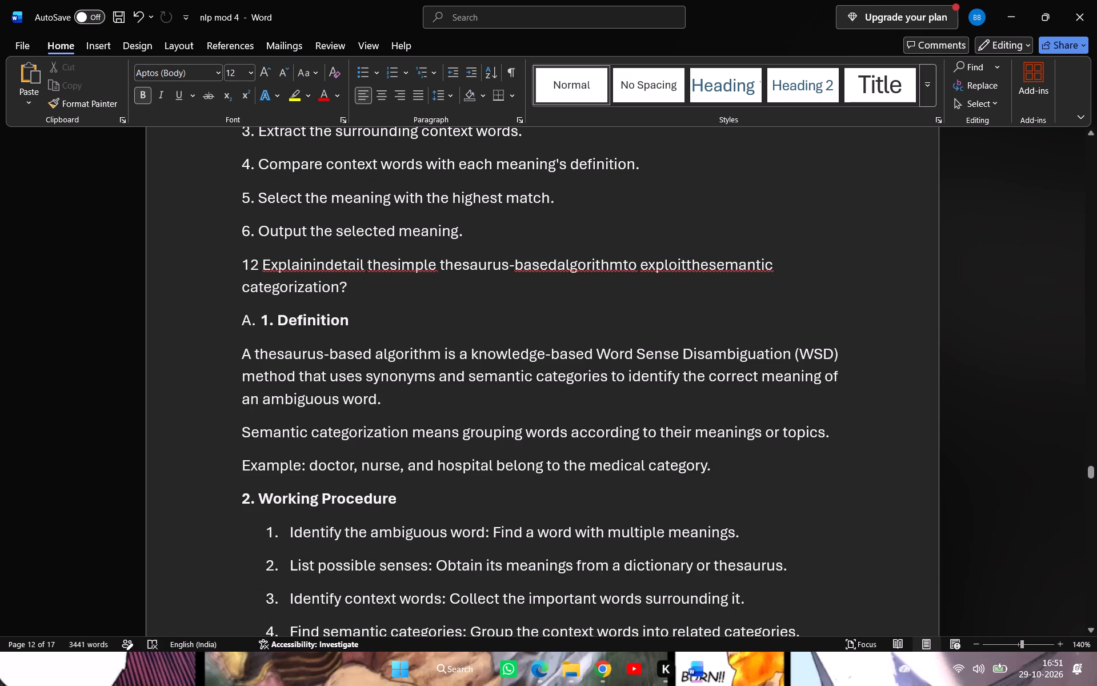
Paste the copied Advantages and Limitations sections on a new line after "6. Output the selected meaning." in question 11's answer.
click(595, 237)
key(Return)
key(BackSpace)
key(Return)
key(ctrl+v)
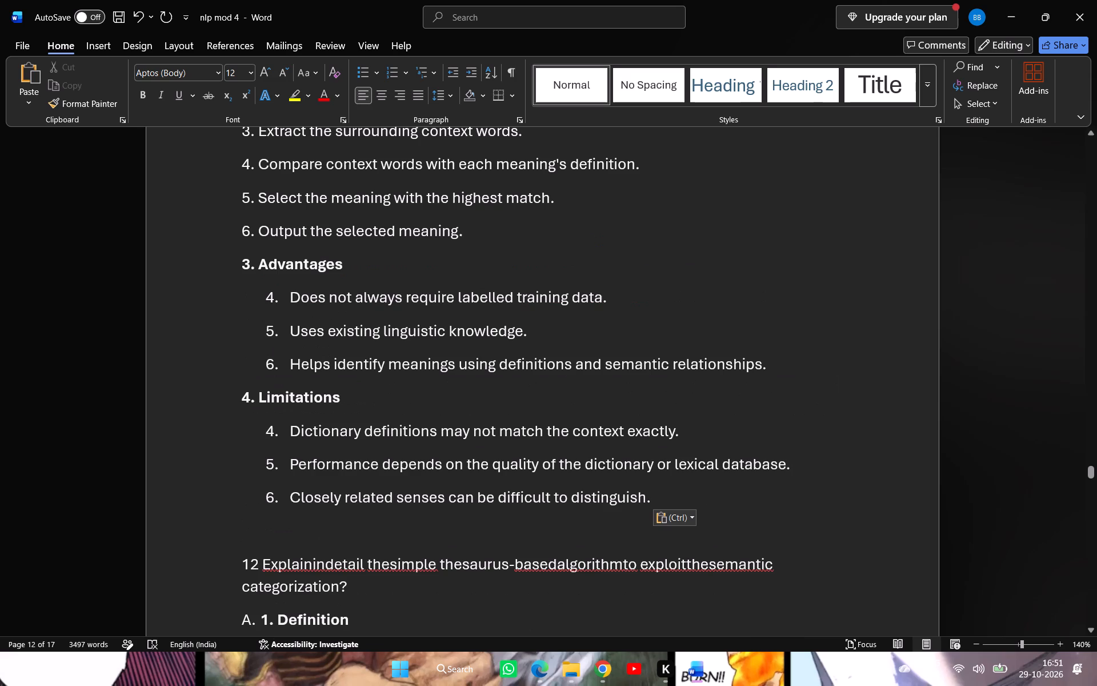
Remove the numbers "3." and "4." from the pasted Advantages and Limitations headings in question 11's answer.
click(260, 266)
key(BackSpace)
key(BackSpace)
key(BackSpace)
key(Right)
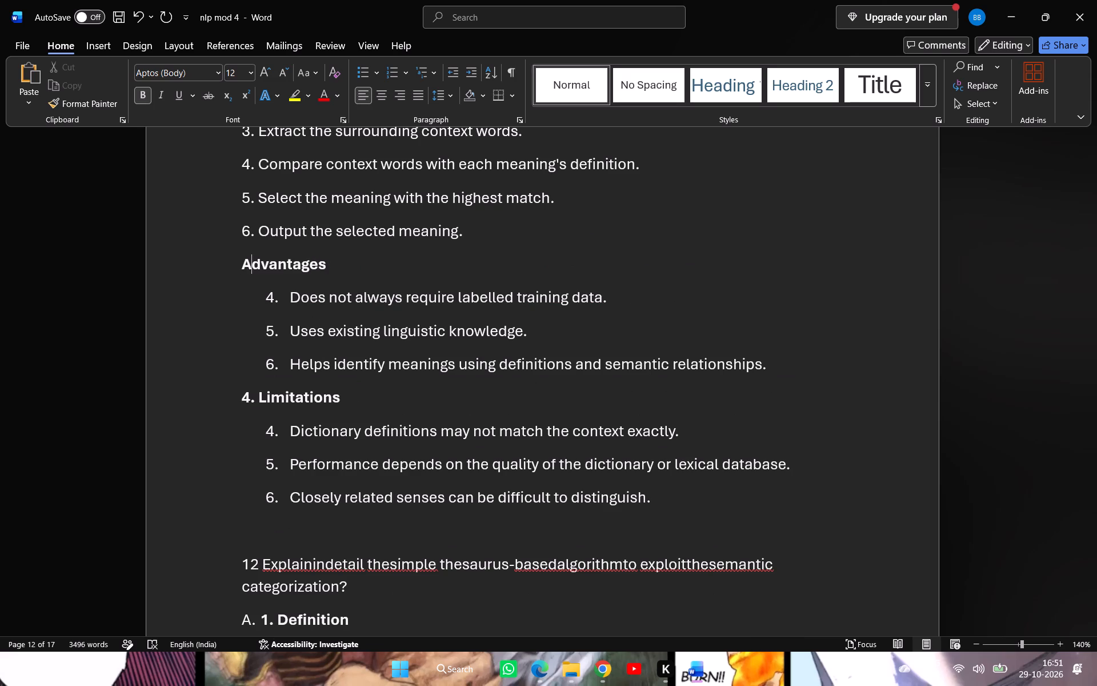
key(Down)
key(Down)
key(Down)
key(Down)
key(Right)
key(Right)
key(BackSpace)
key(BackSpace)
key(BackSpace)
Save the nlp mod 4 document.
scroll(260, 266, up, 1)
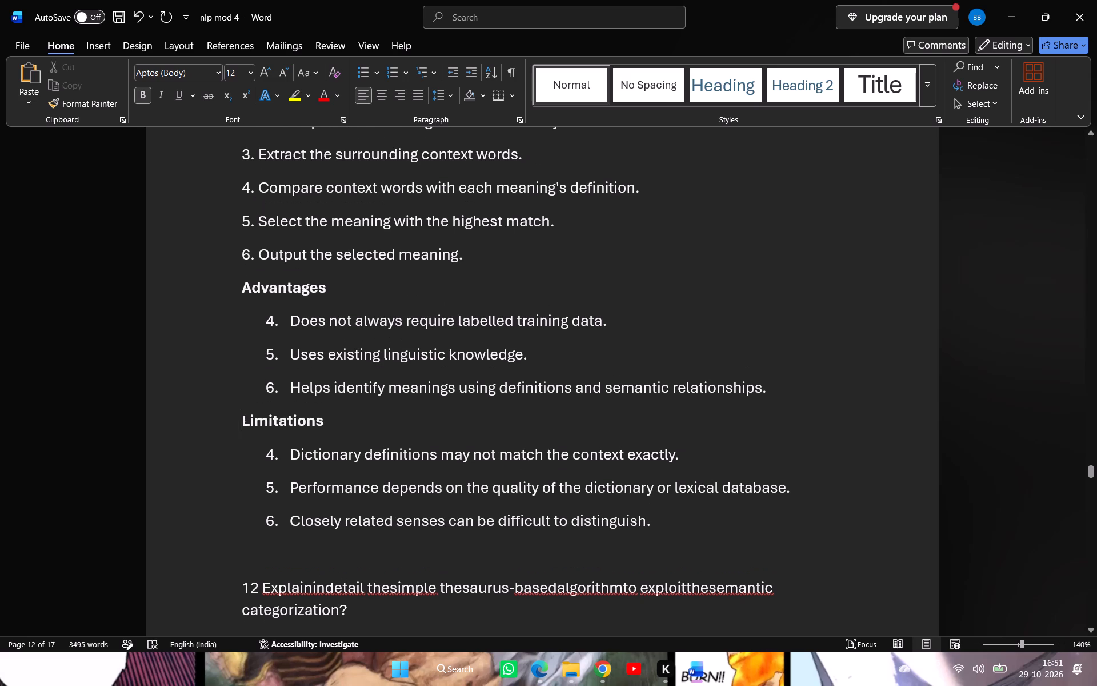
scroll(260, 266, up, 1)
key(ctrl+s)
scroll(361, 196, up, 1)
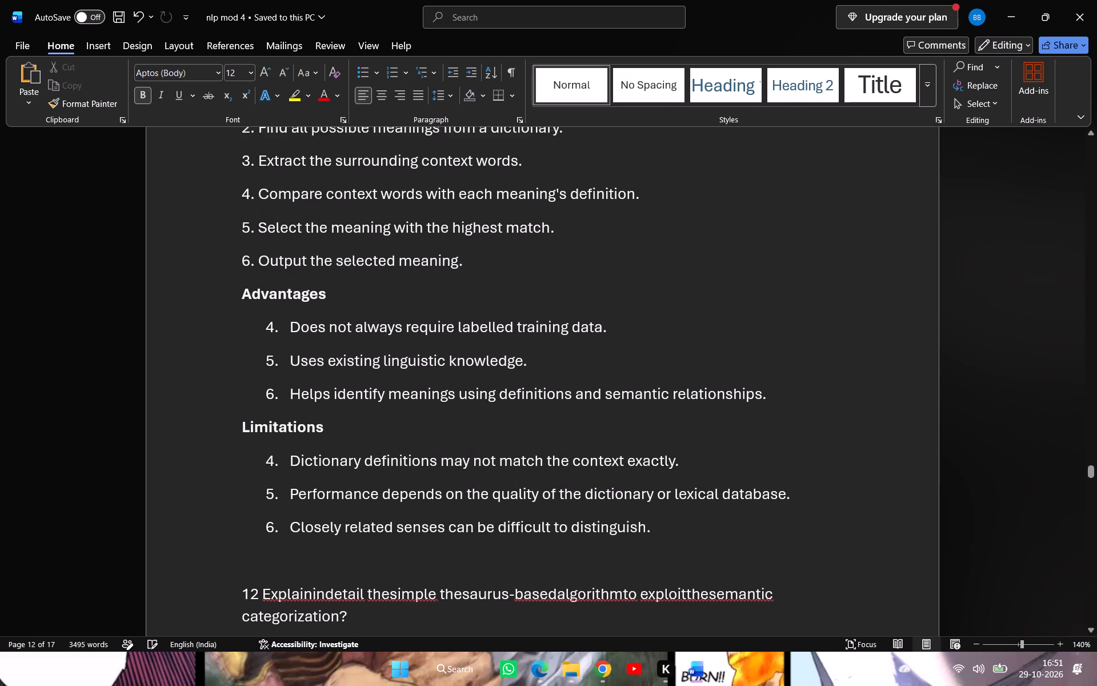
scroll(361, 196, up, 4)
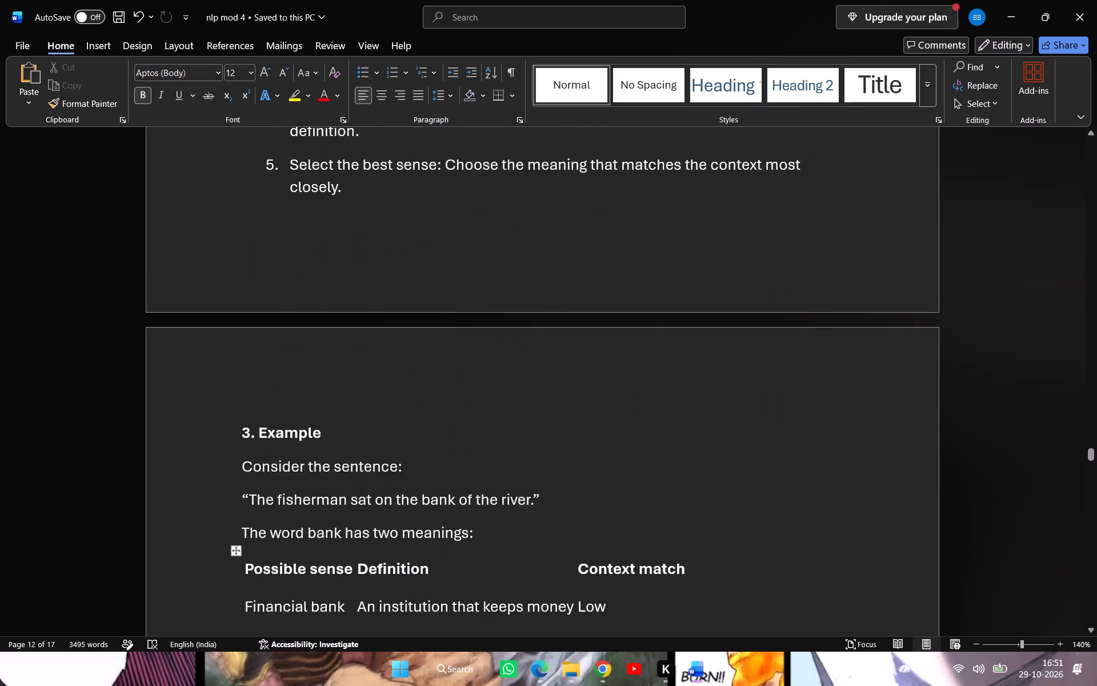
scroll(361, 196, up, 4)
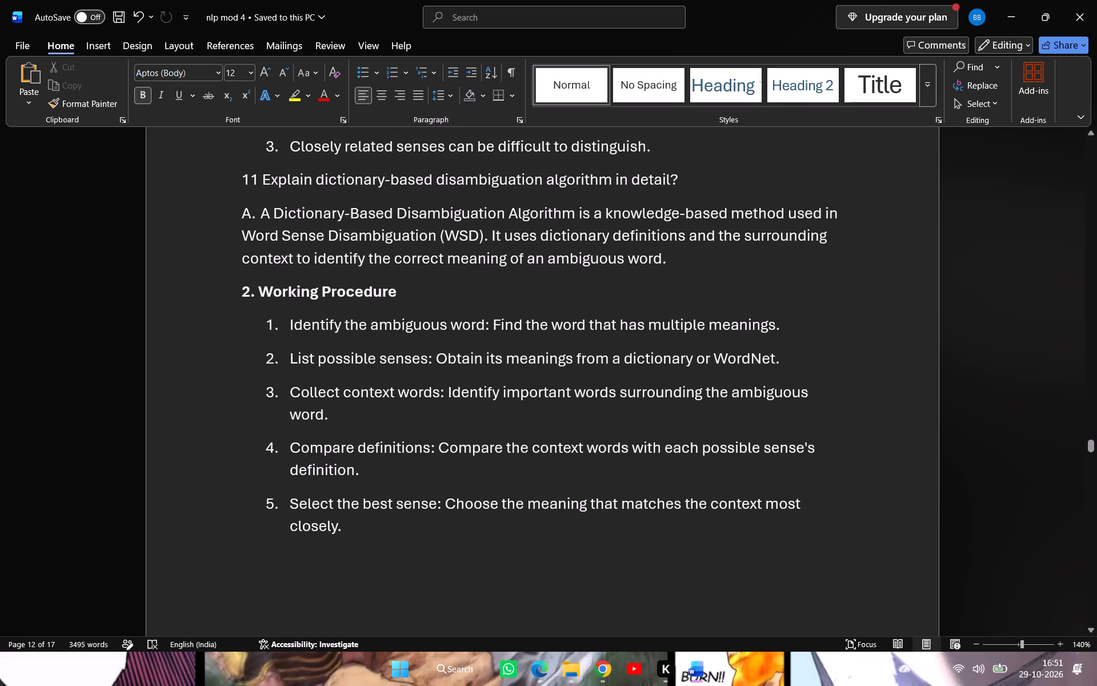
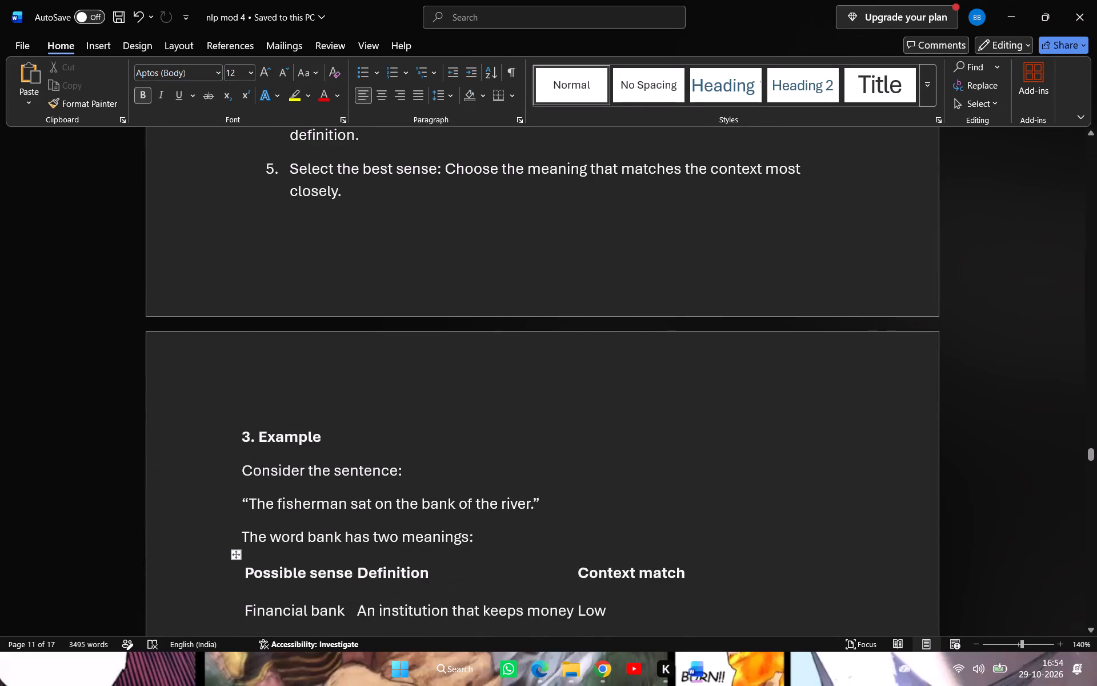
Read through question 11's answer from the "3. Example" section to the end of its Limitations list.
scroll(361, 196, down, 1)
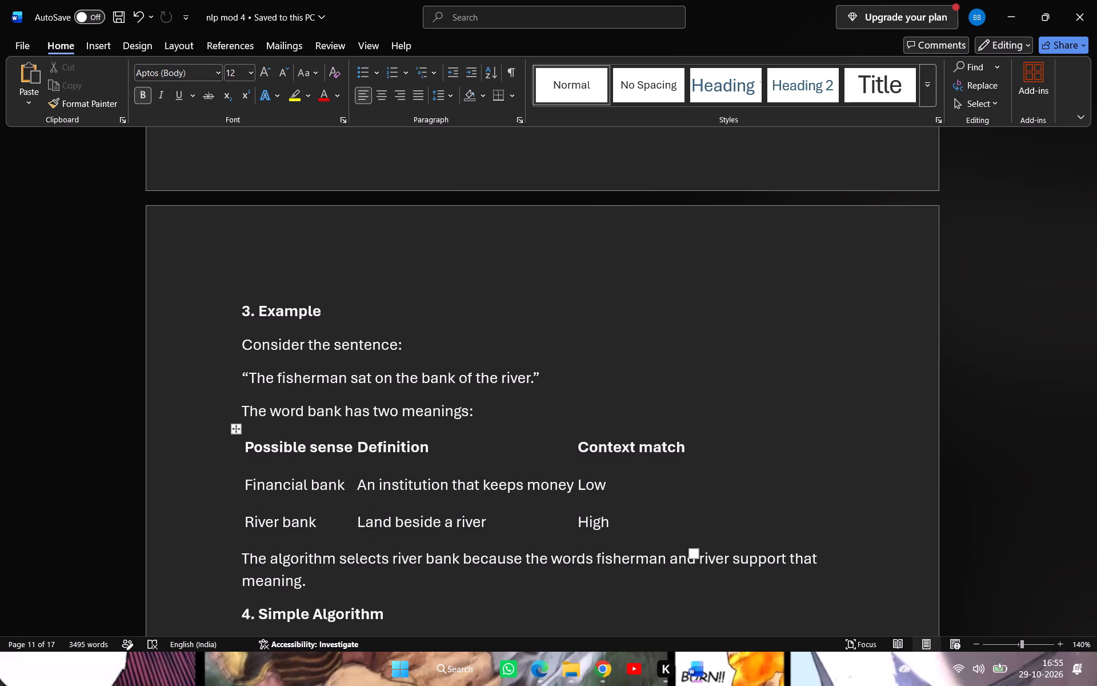
scroll(361, 196, down, 1)
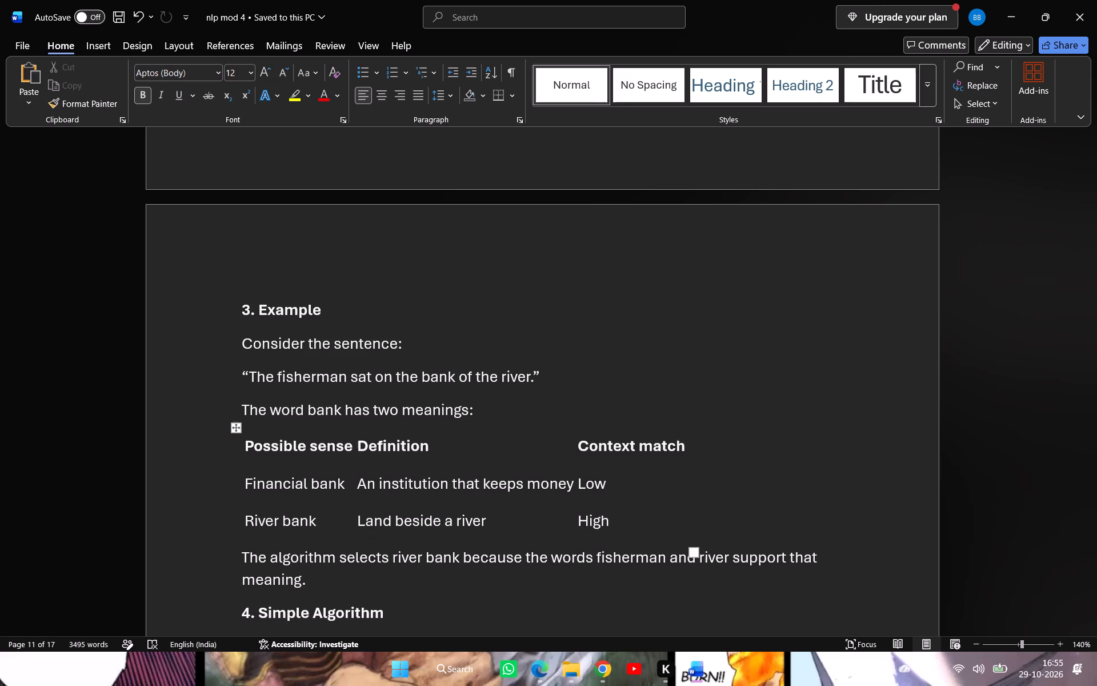
scroll(361, 196, down, 1)
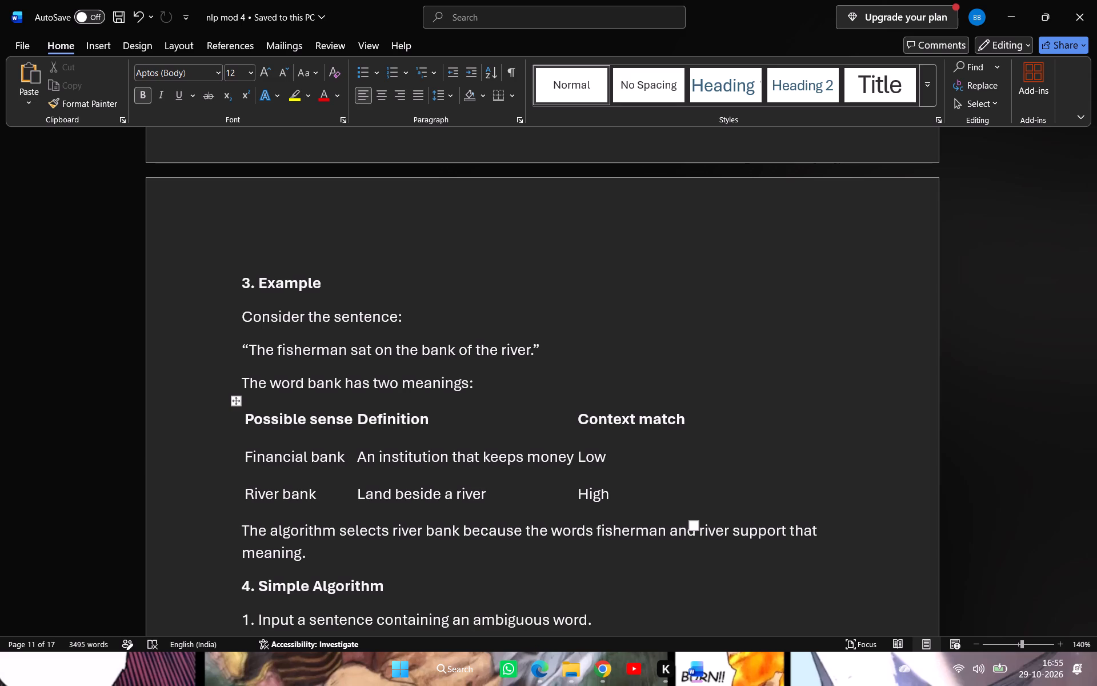
scroll(361, 196, down, 1)
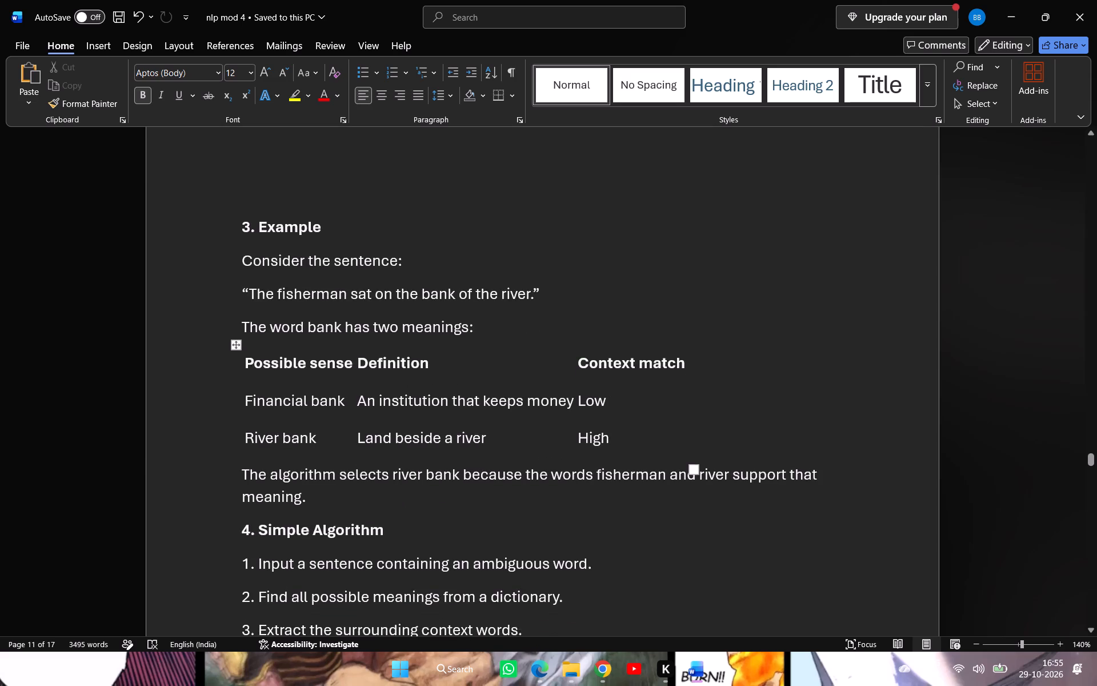
scroll(361, 196, down, 1)
scroll(361, 196, up, 1)
scroll(361, 196, down, 1)
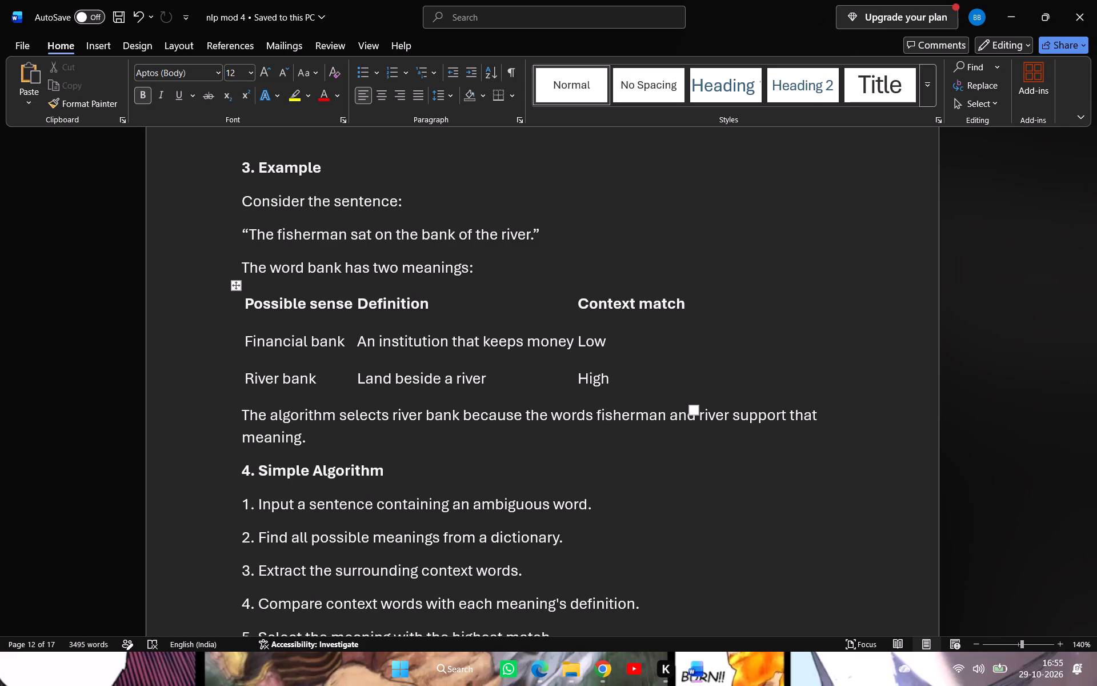
scroll(361, 196, down, 1)
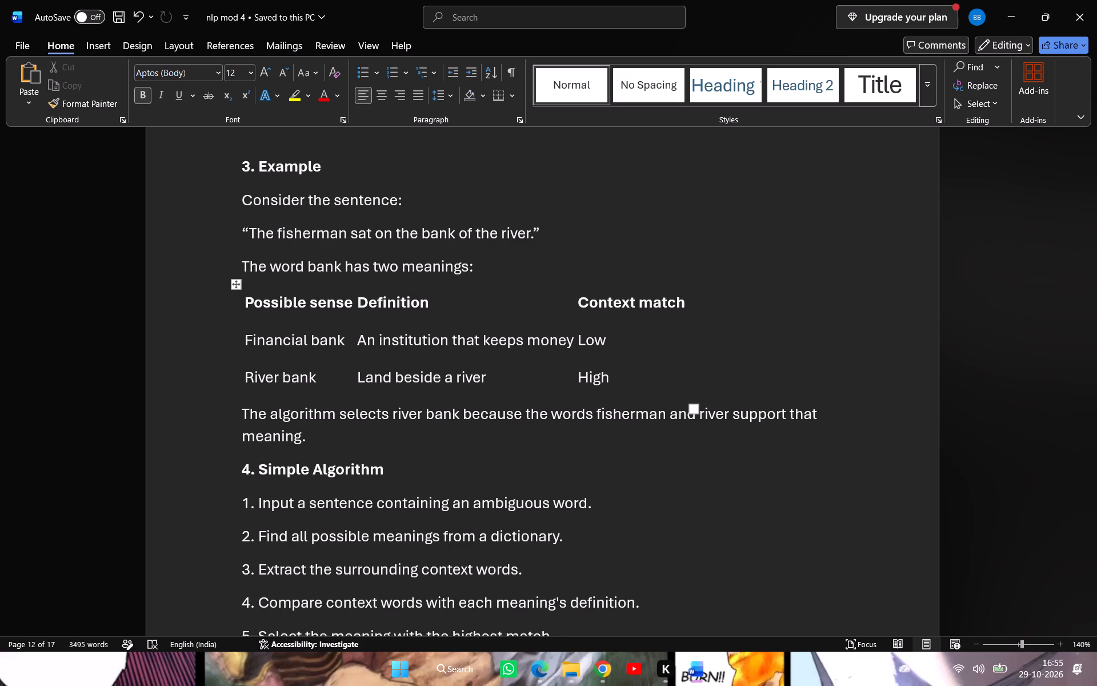
scroll(361, 196, down, 1)
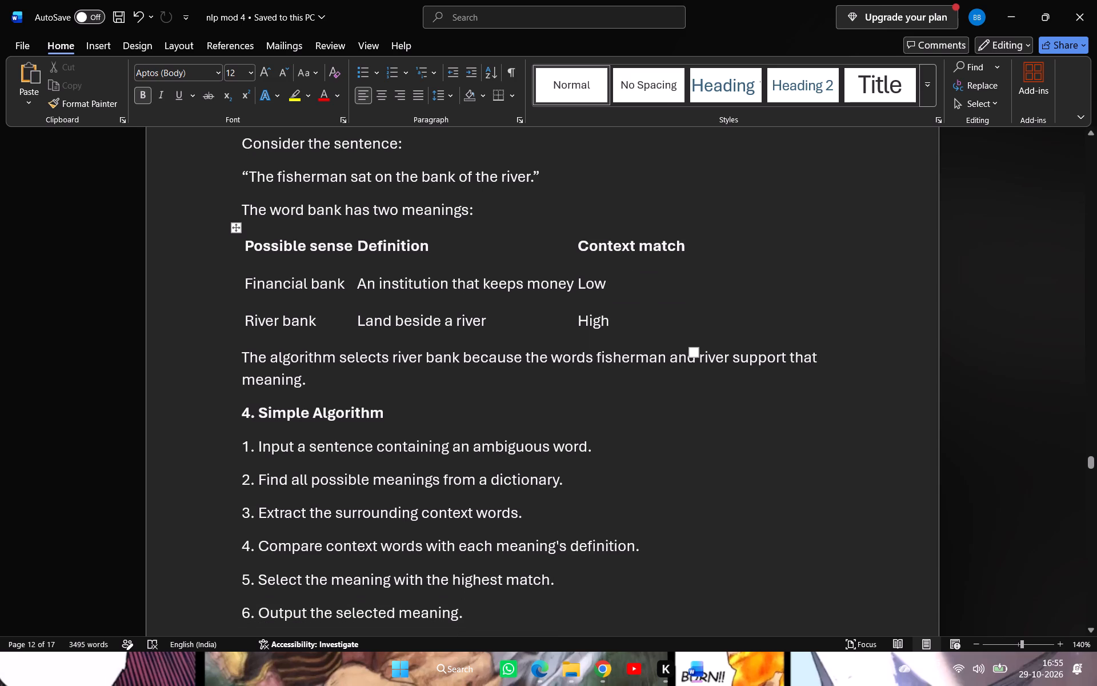
scroll(361, 196, down, 2)
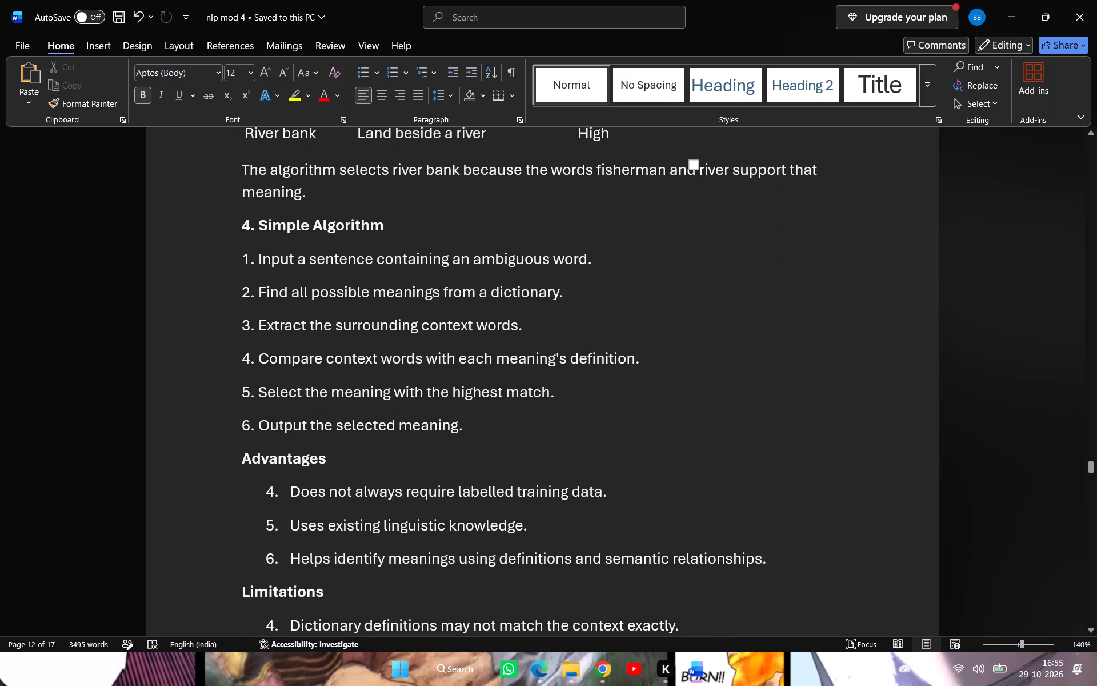
scroll(361, 196, down, 1)
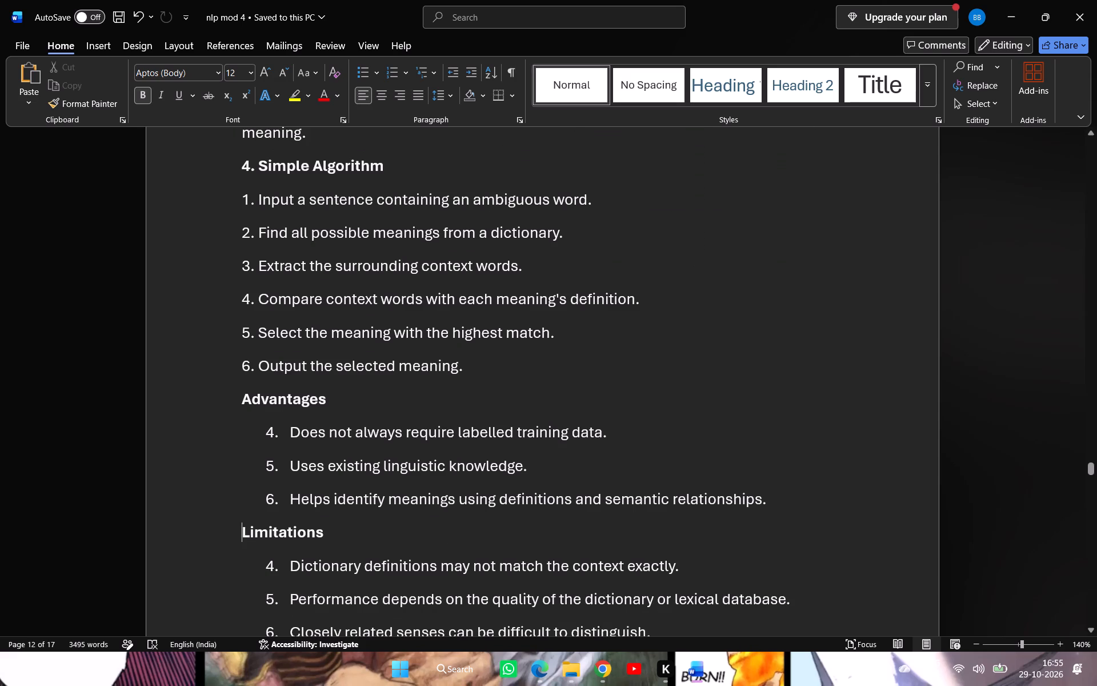
scroll(360, 186, down, 1)
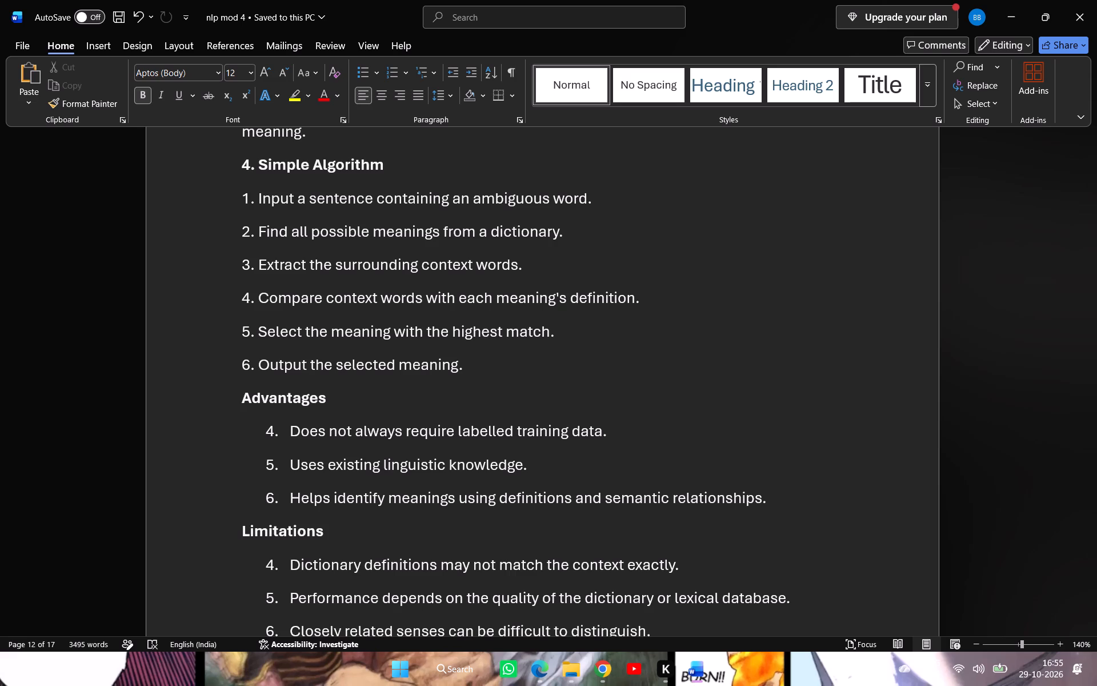
scroll(360, 186, down, 1)
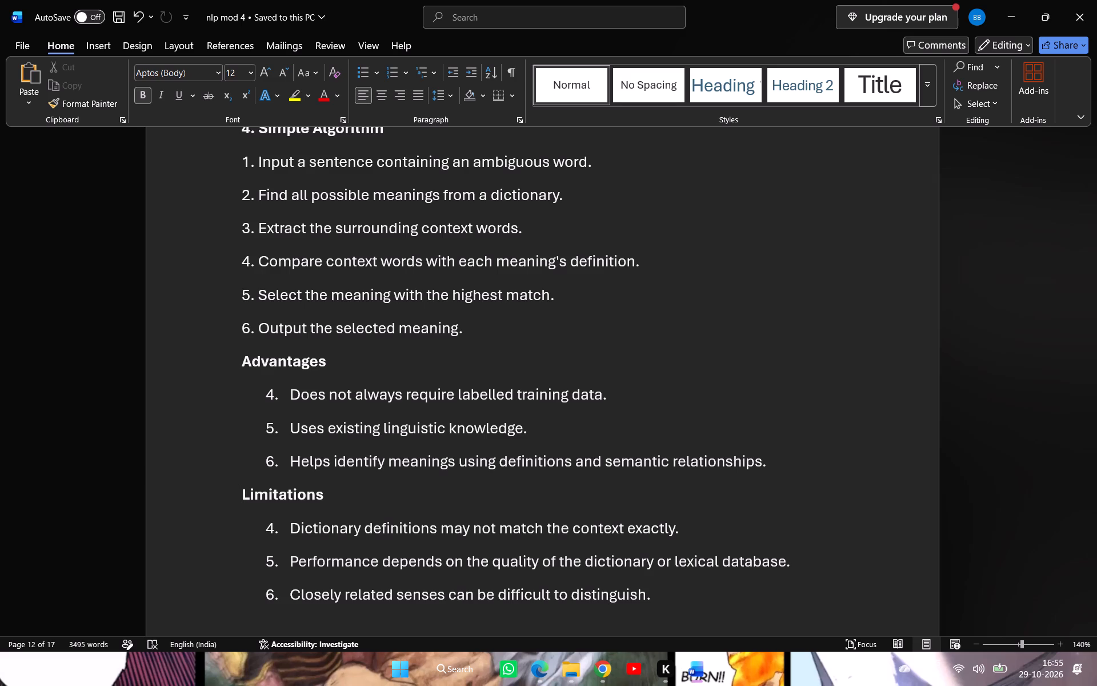
scroll(360, 186, down, 1)
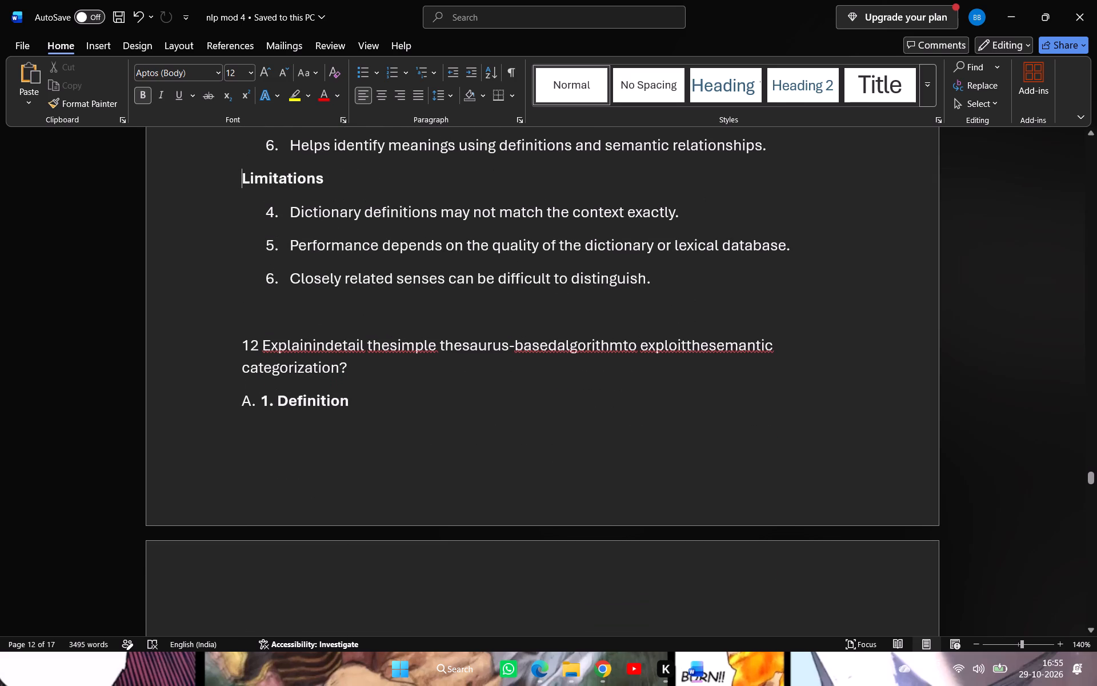
scroll(360, 186, down, 1)
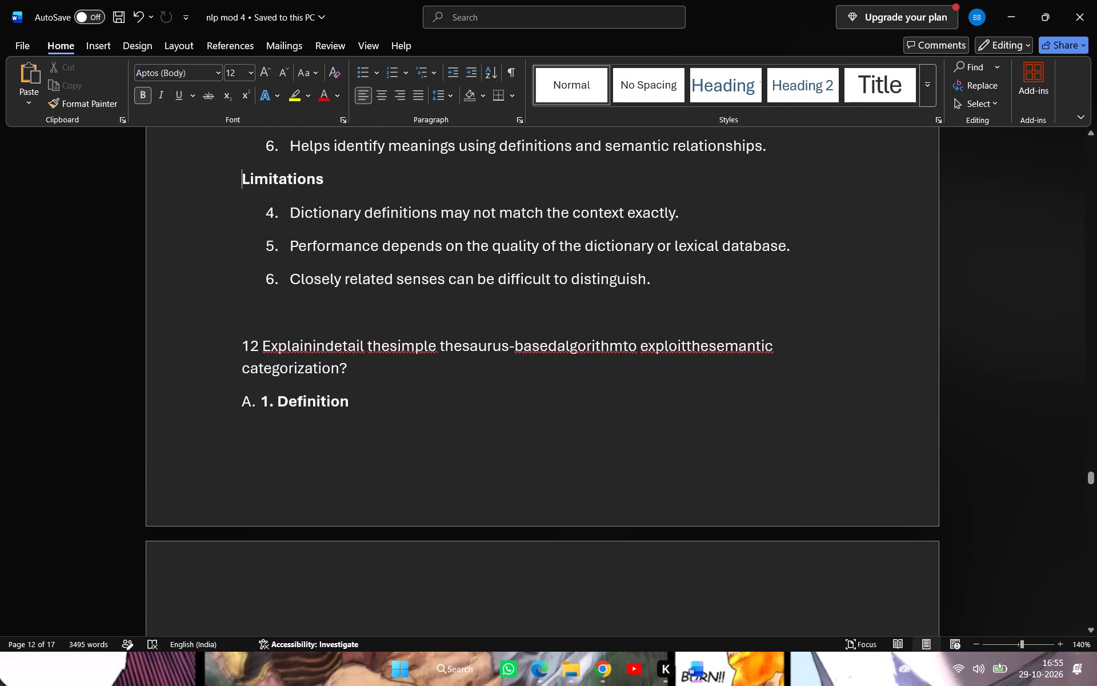
Add the missing spaces to question 12, checked against the Edge question bank PDF: "Explain in detail the simple thesaurus-based algorithm to exploit the semantic categorization?".
key(alt+Tab)
key(alt+Tab)
click(536, 672)
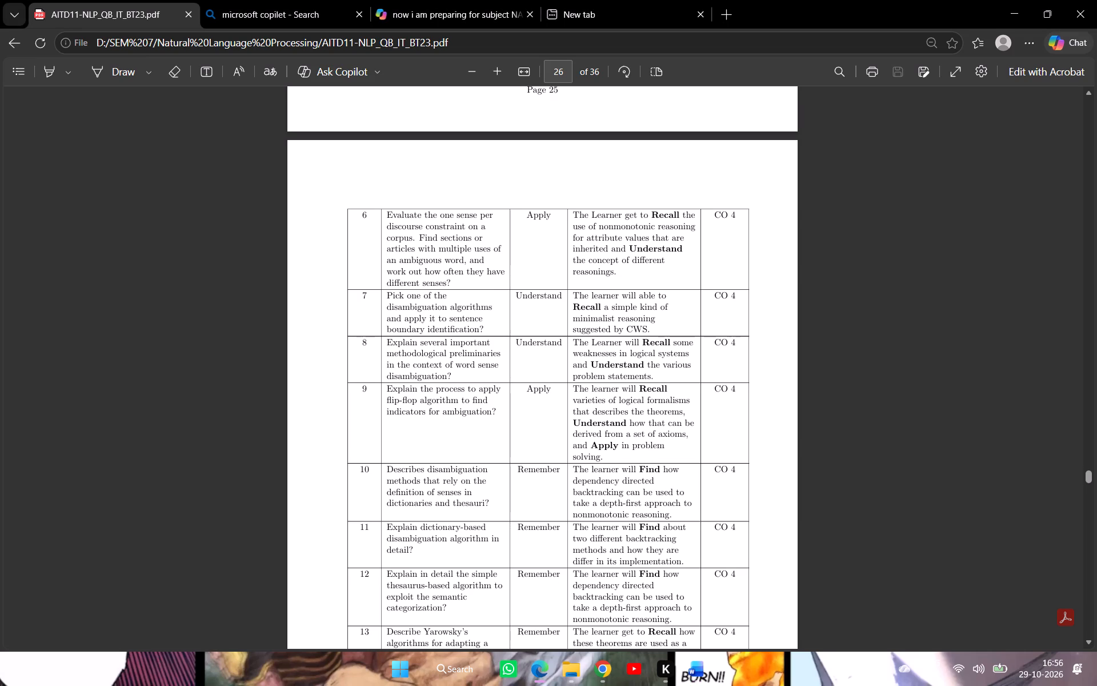
scroll(568, 507, down, 2)
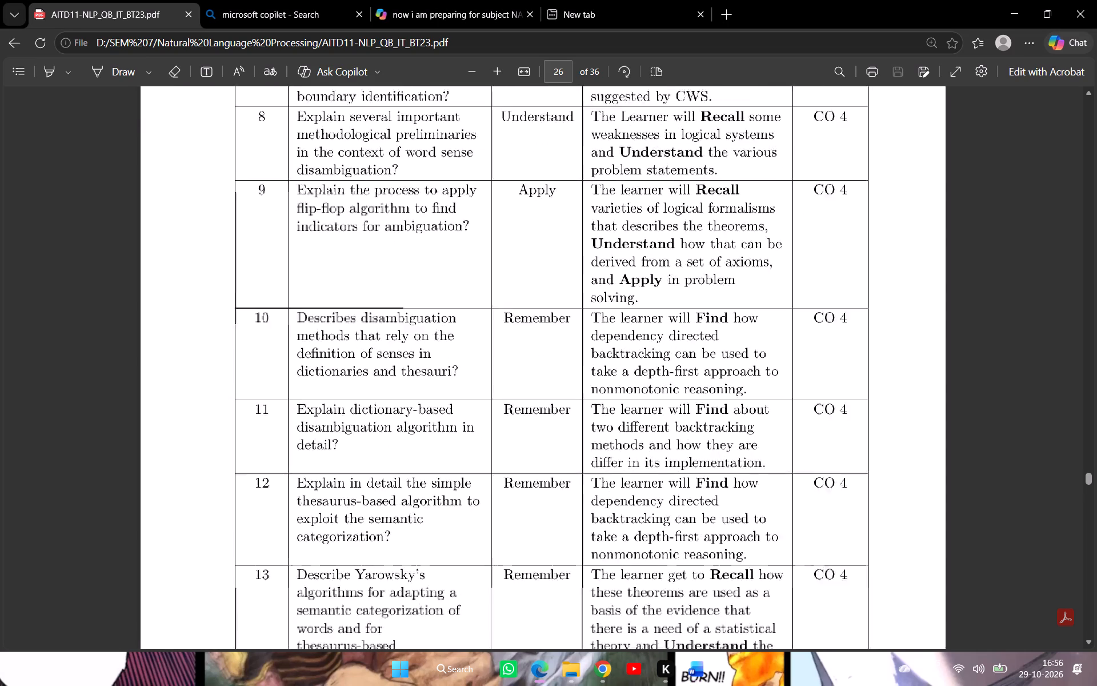
scroll(487, 510, down, 1)
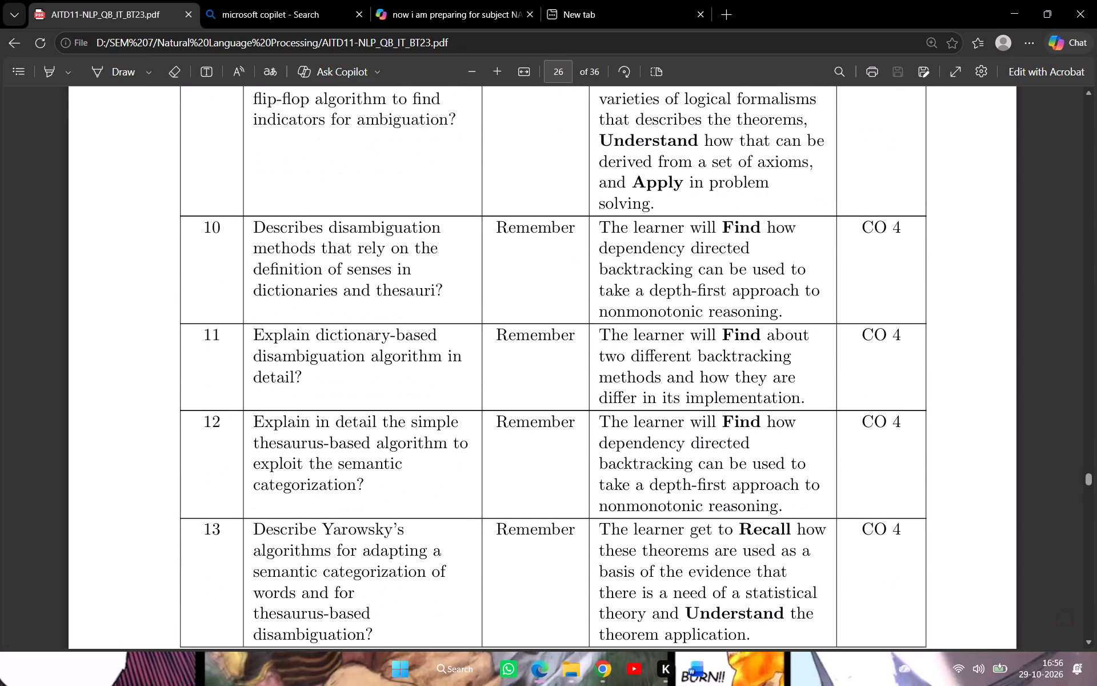
key(alt+Tab)
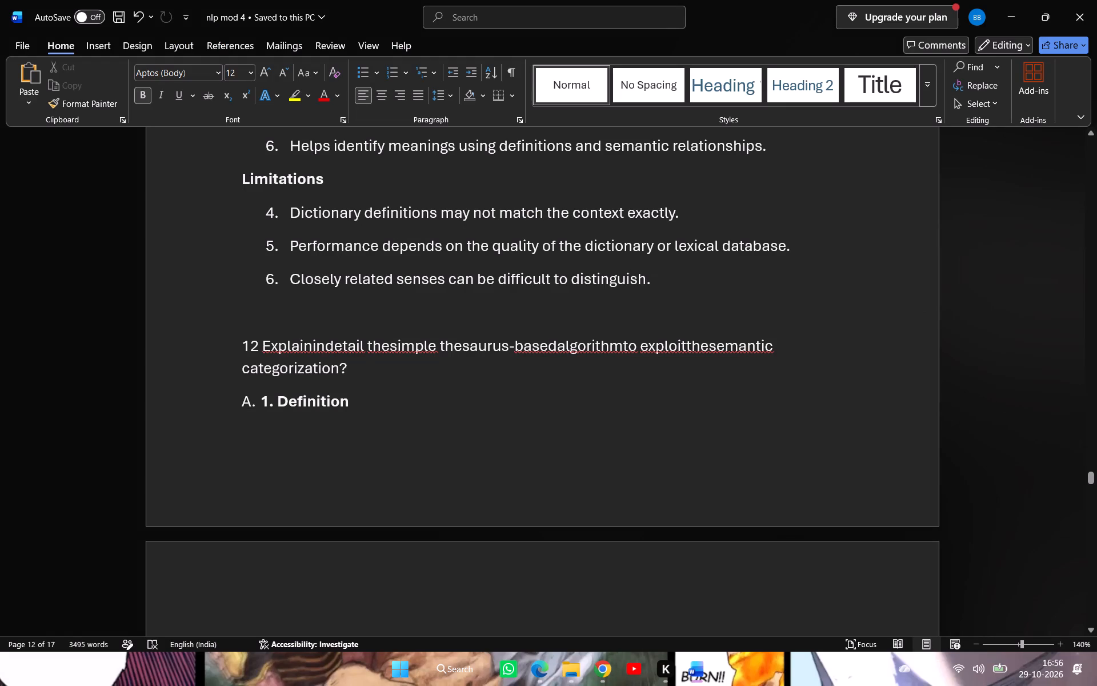
click(309, 347)
key(space)
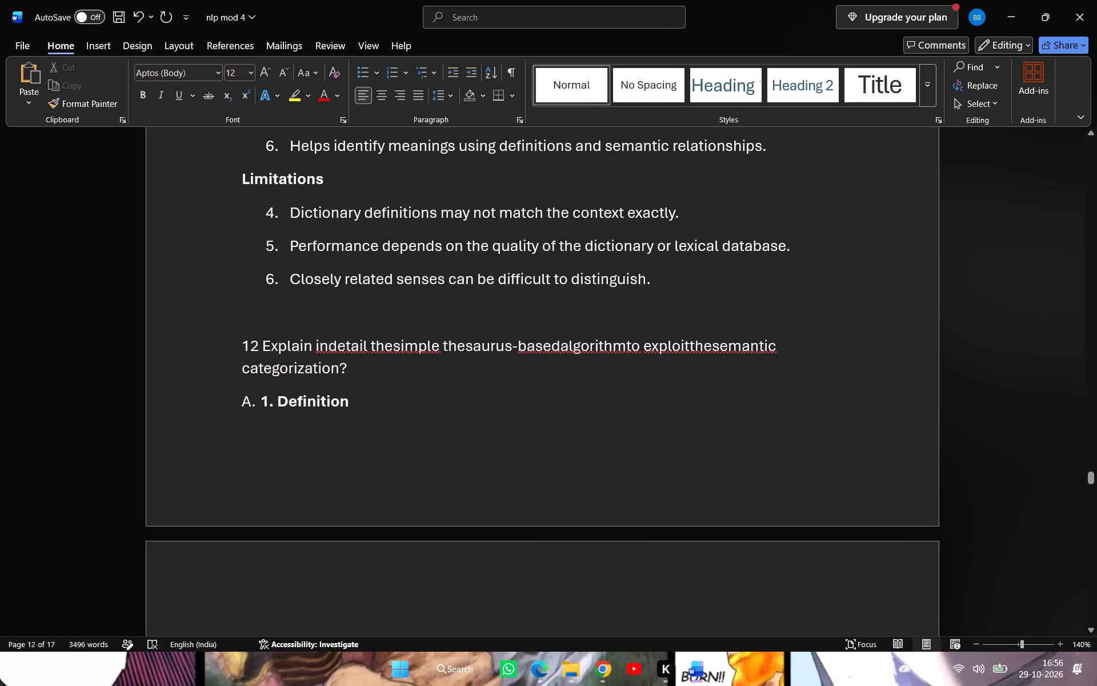
click(330, 346)
key(space)
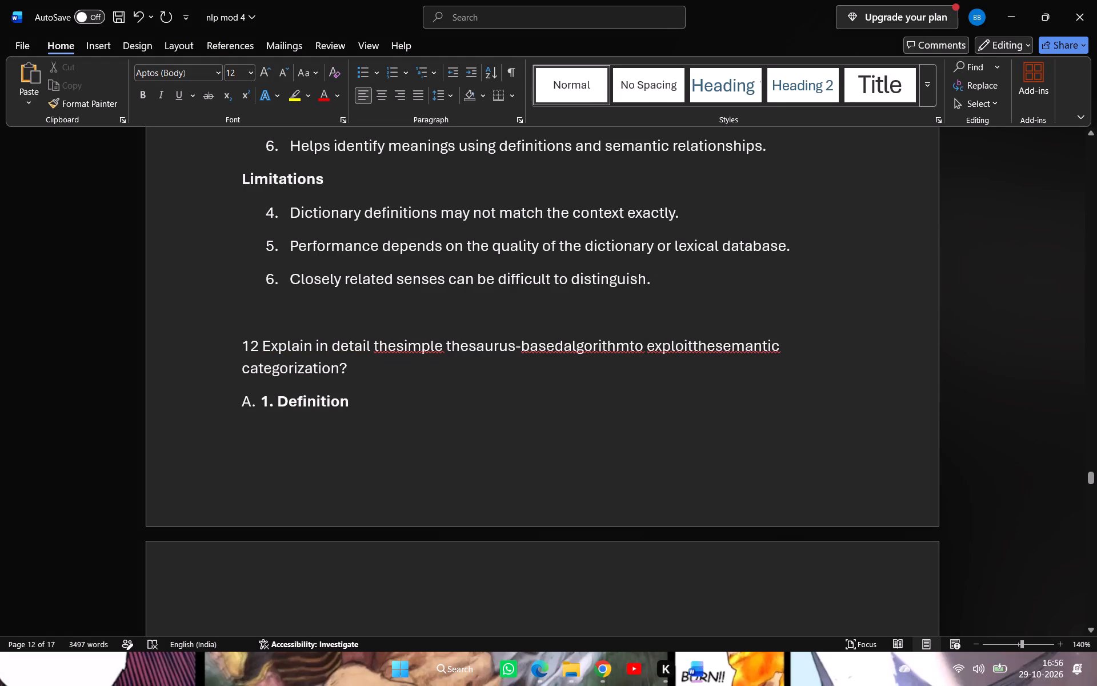
click(397, 349)
key(space)
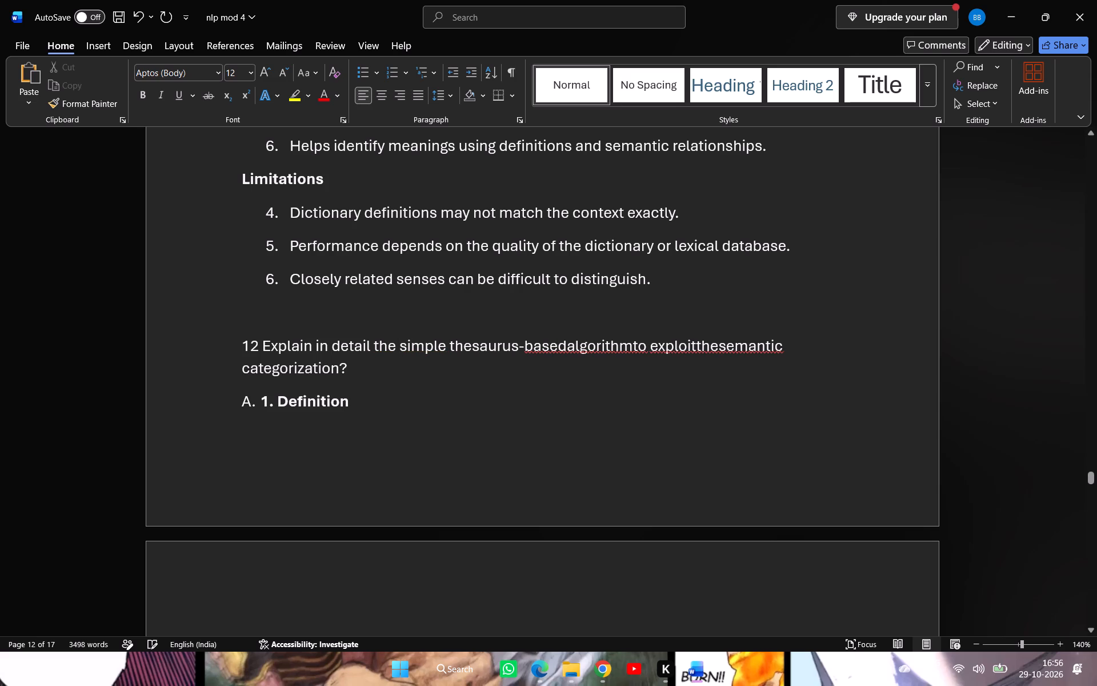
click(567, 346)
key(space)
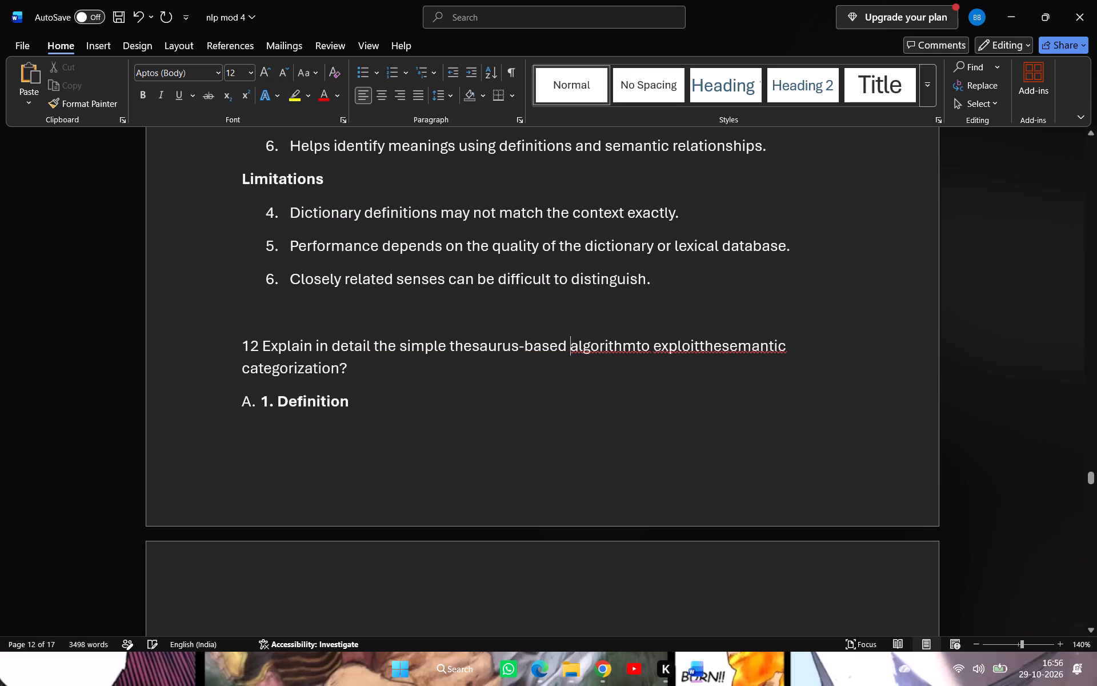
click(638, 349)
key(space)
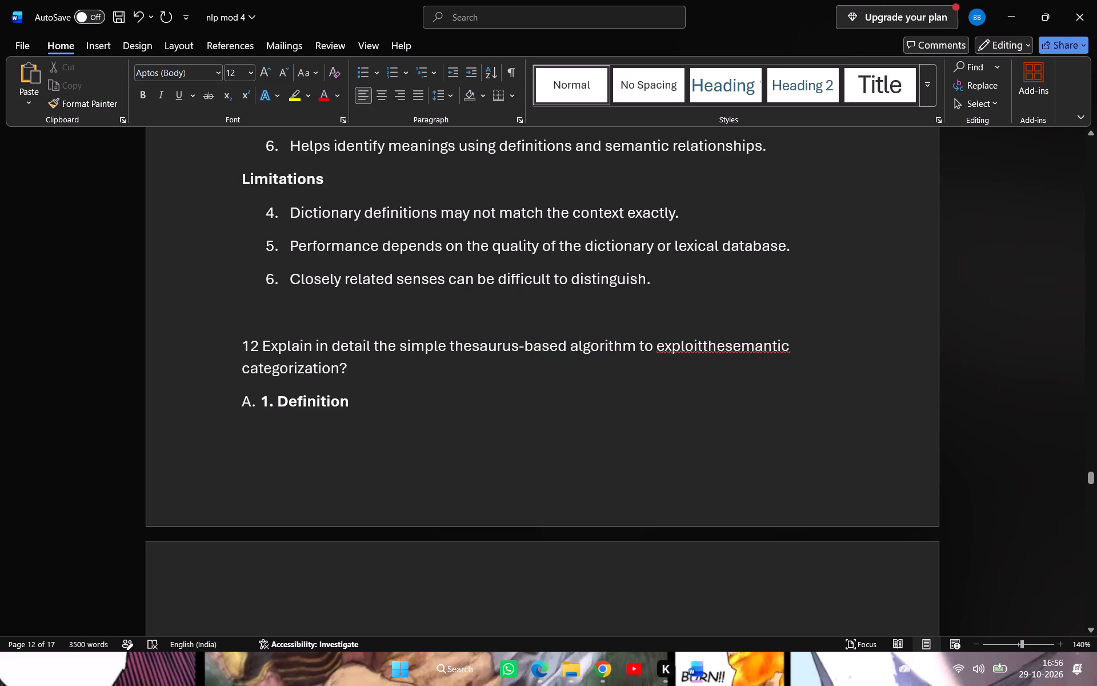
click(703, 347)
key(space)
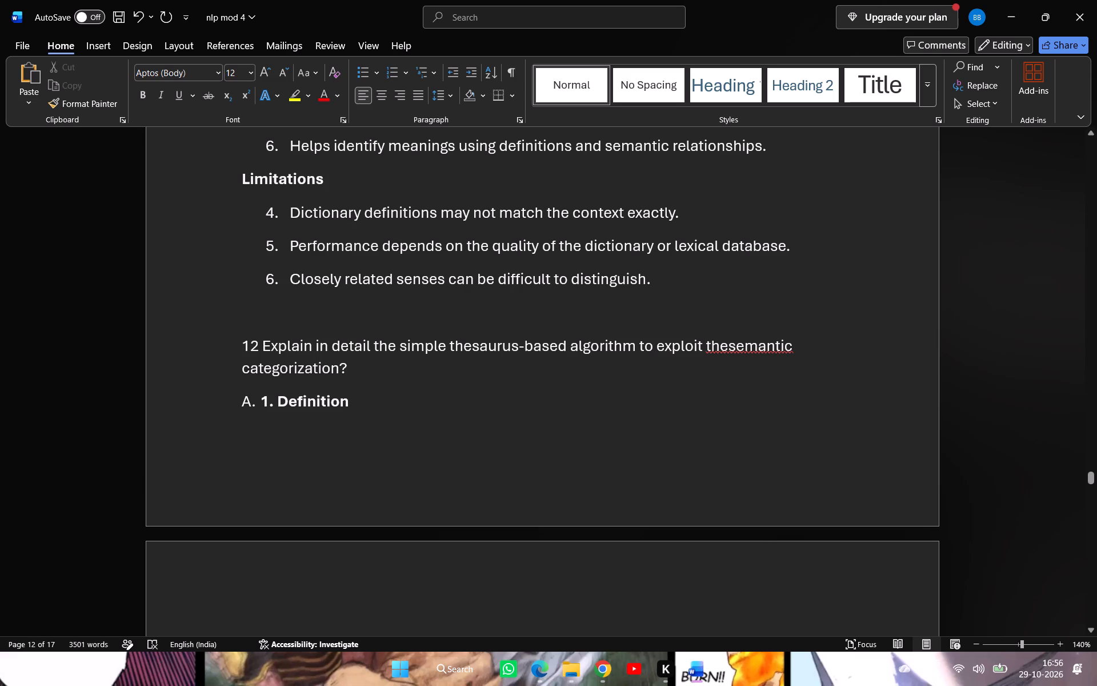
click(728, 348)
key(space)
Save the nlp mod 4 document.
scroll(728, 348, down, 2)
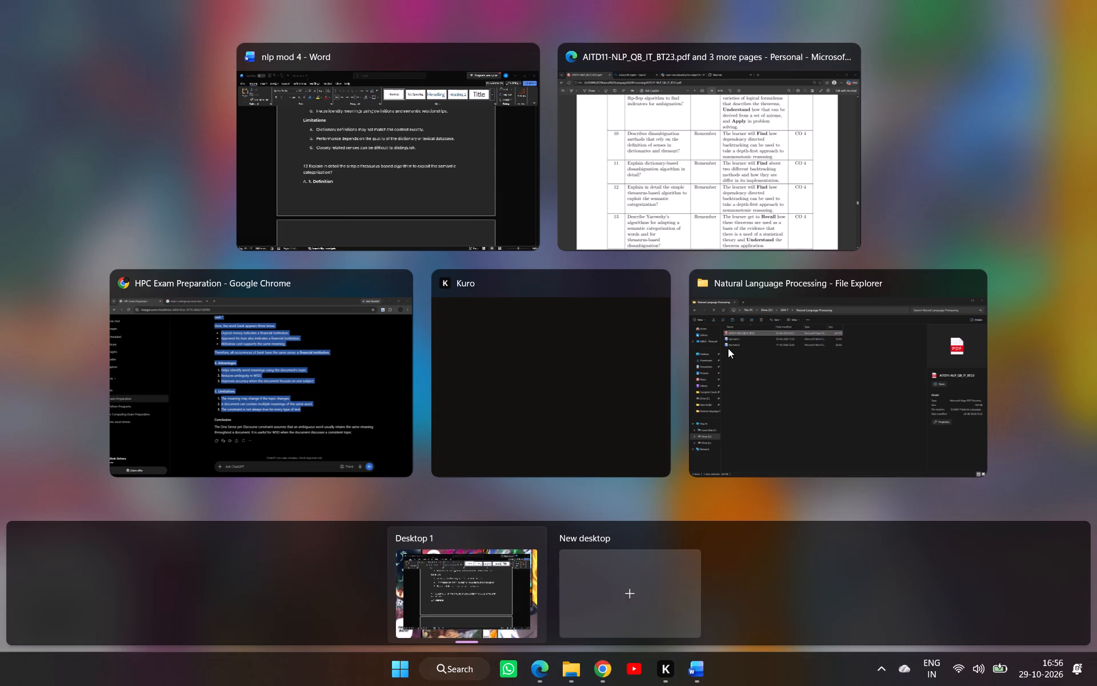
scroll(728, 348, down, 1)
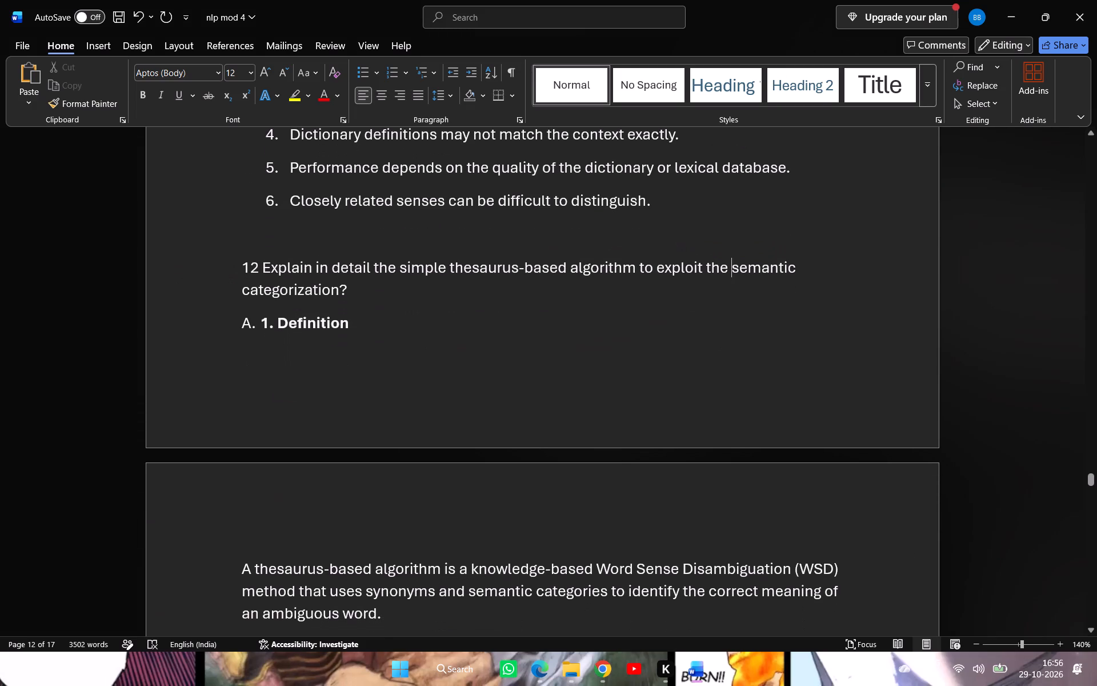
key(ctrl+s)
Read through question 12's answer, covering its Definition and Working Procedure sections.
scroll(728, 348, down, 1)
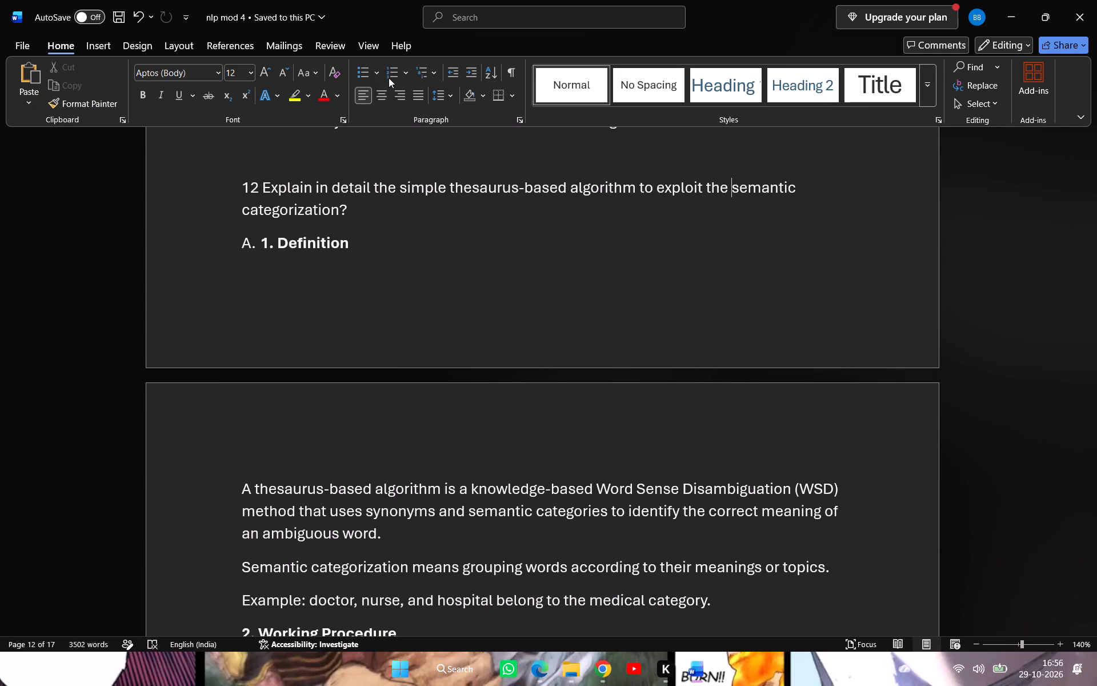
click(266, 165)
click(371, 500)
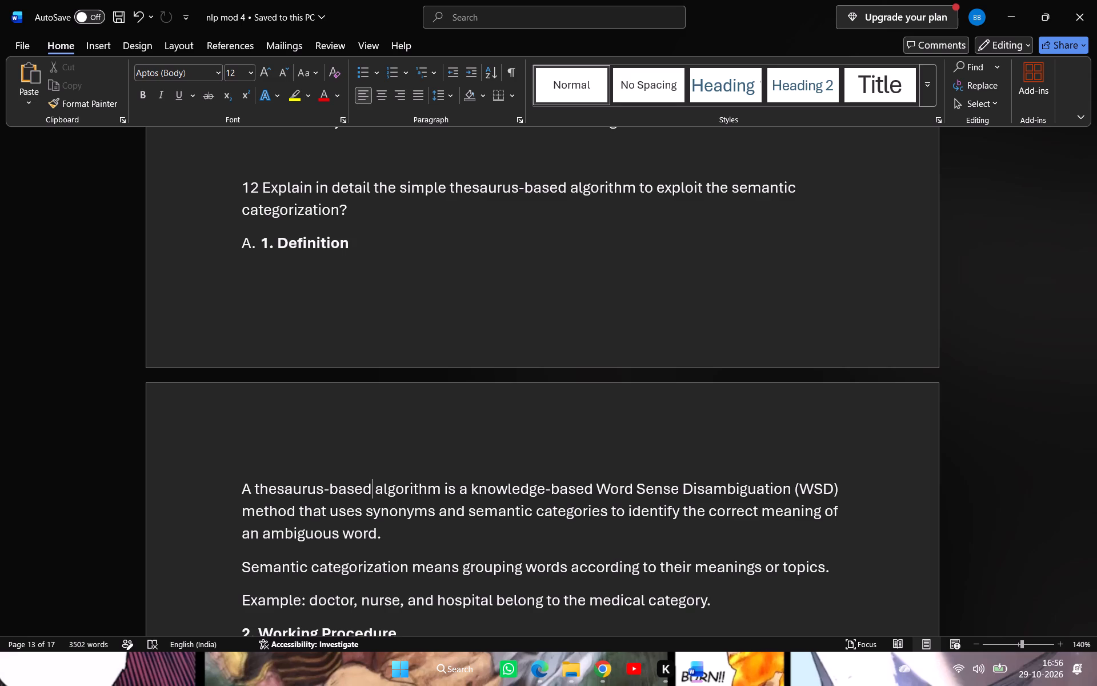
scroll(371, 500, down, 1)
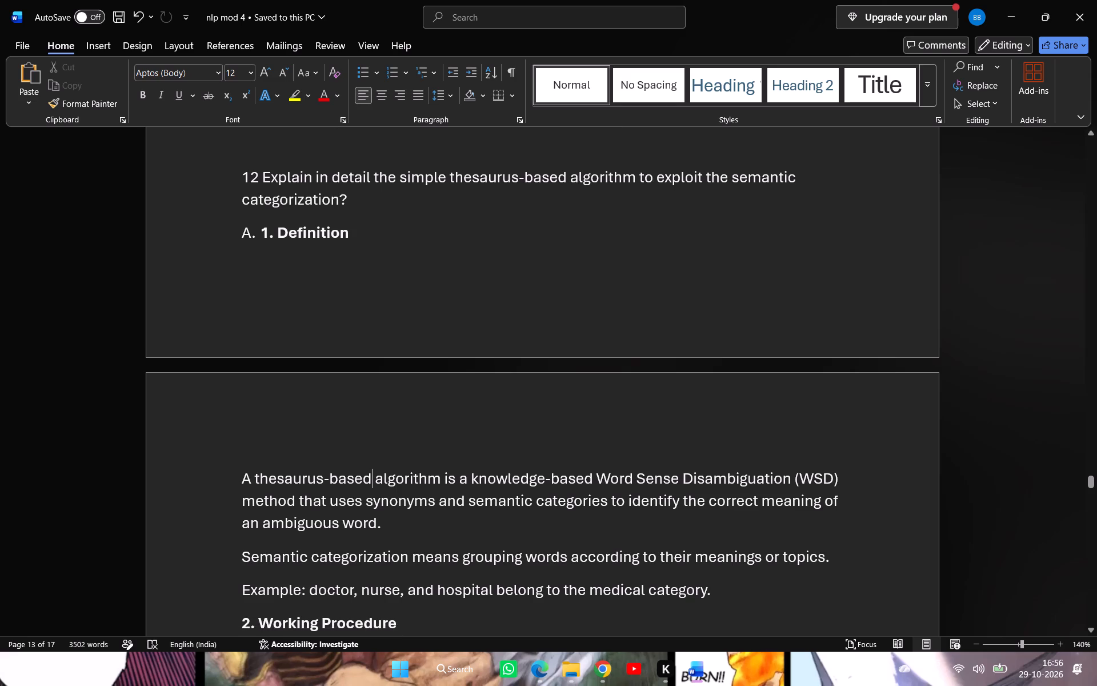
scroll(371, 500, down, 2)
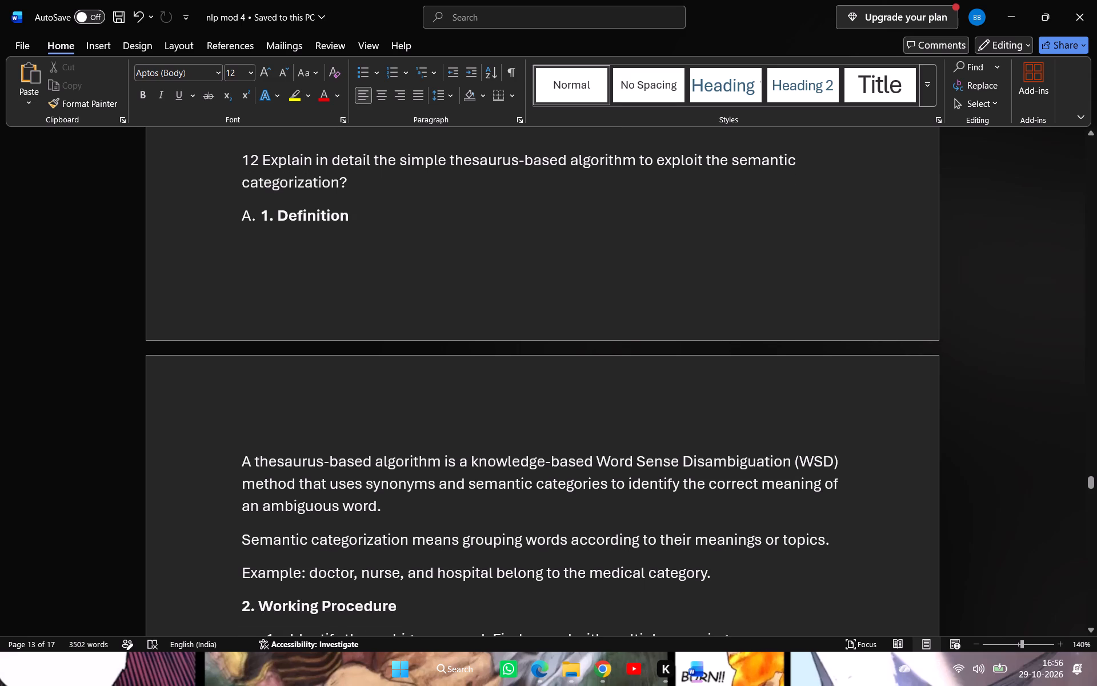
scroll(371, 500, down, 1)
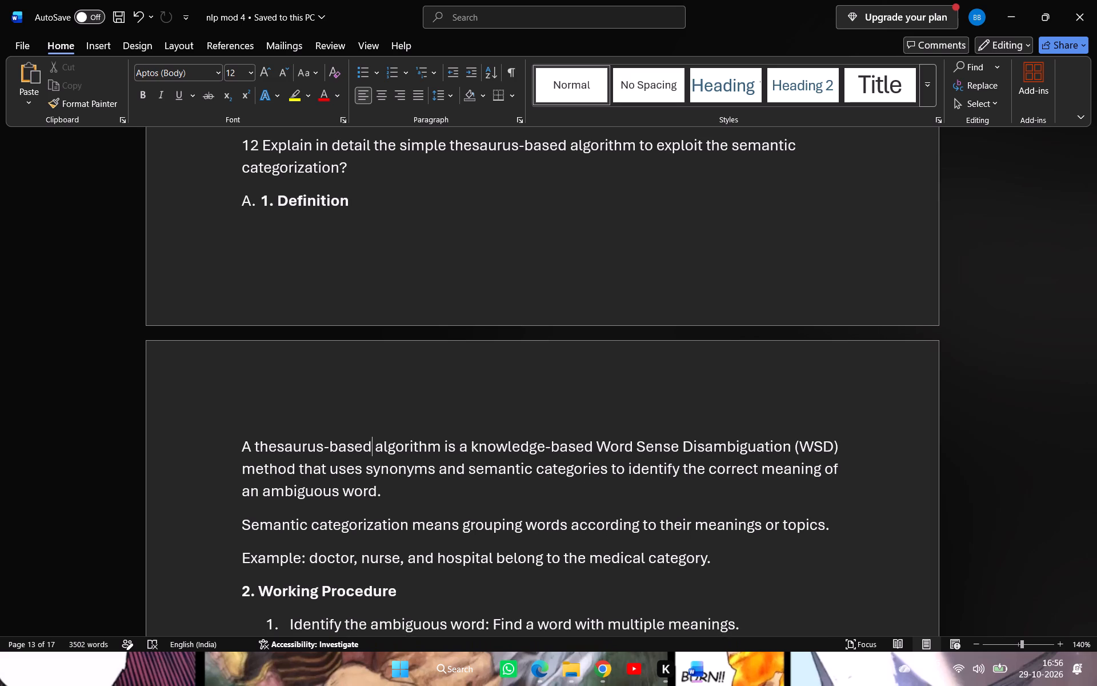
scroll(371, 500, down, 1)
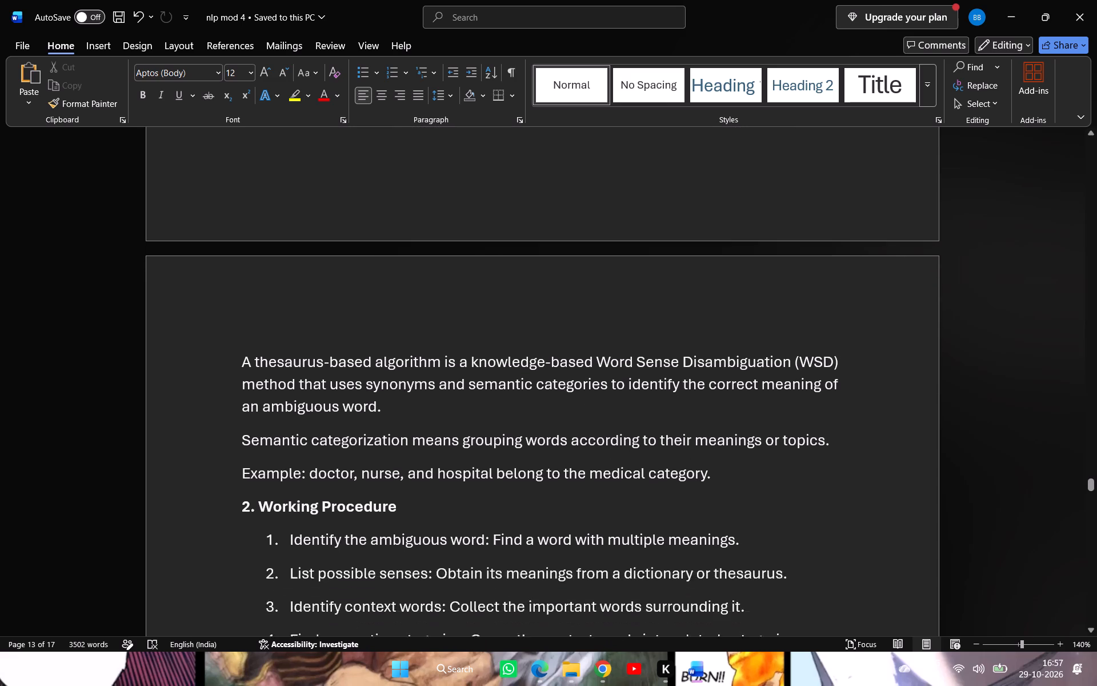
scroll(371, 500, down, 1)
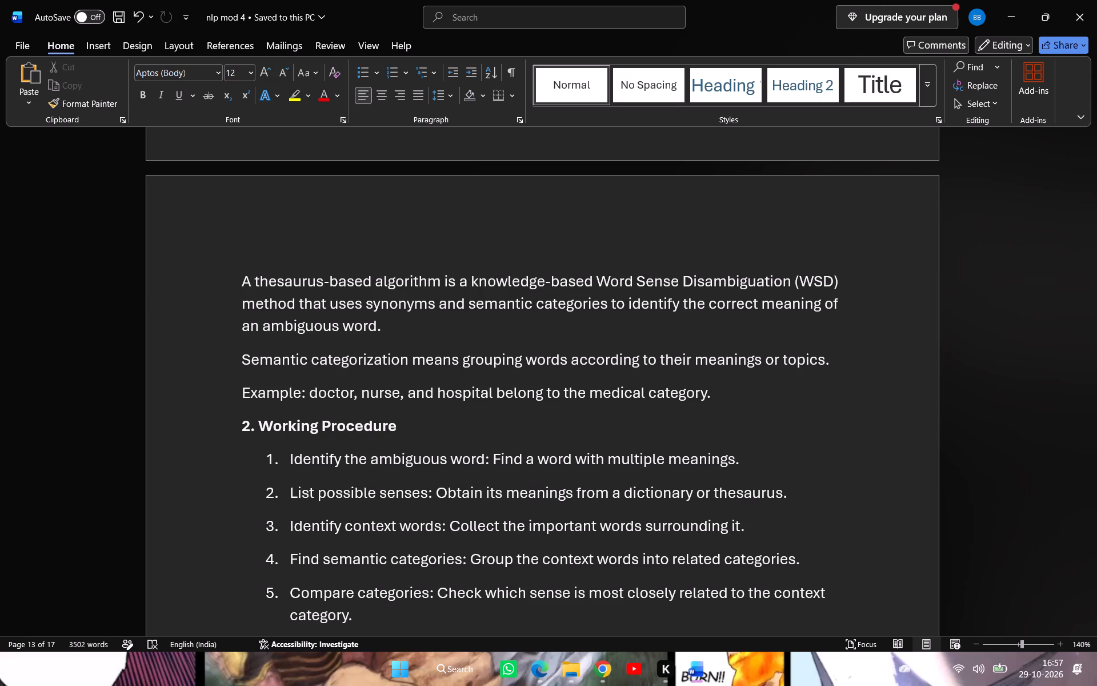
scroll(371, 500, down, 1)
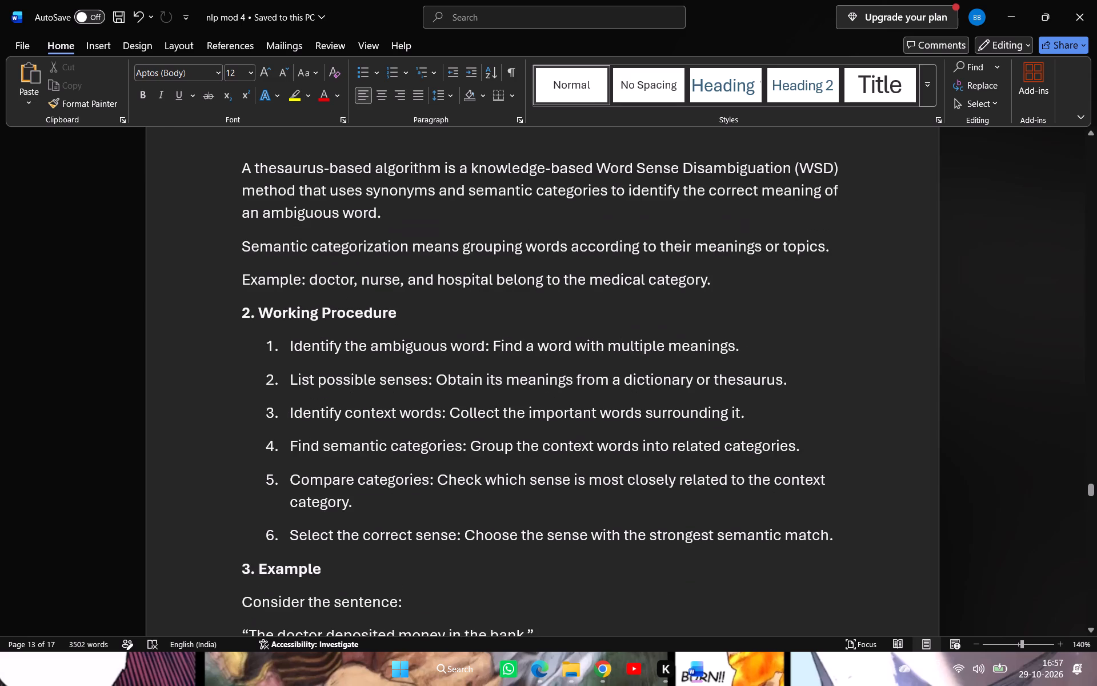
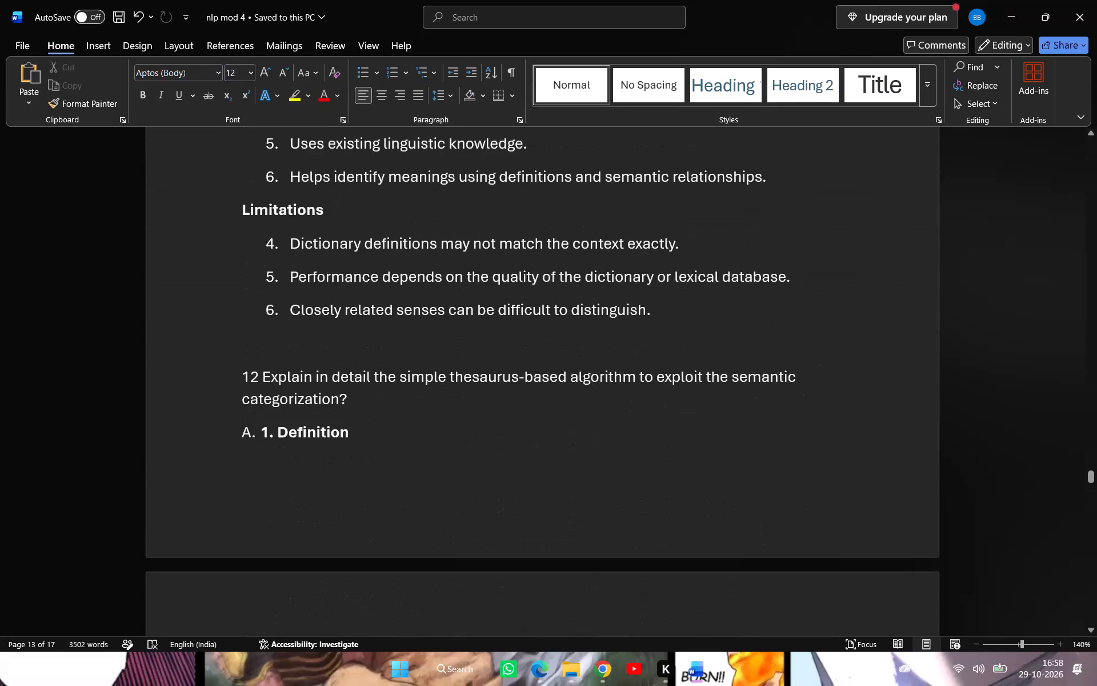
Look back over question 11's procedure and example, and compare them with question 12's Definition and Working Procedure sections.
scroll(371, 500, up, 3)
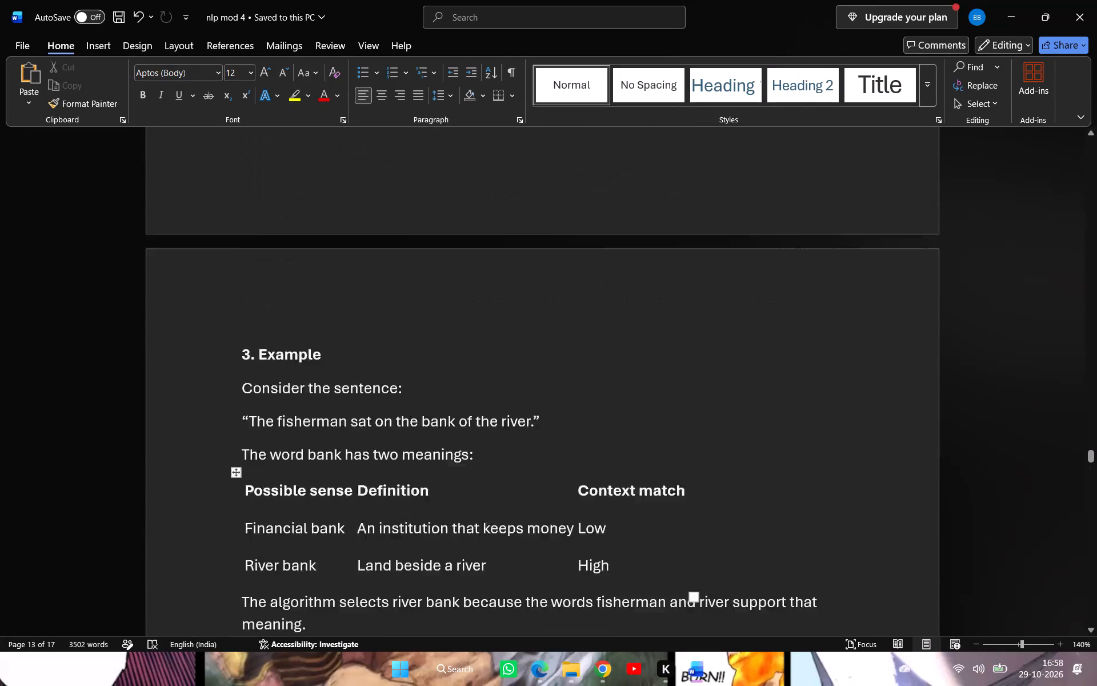
scroll(371, 500, up, 3)
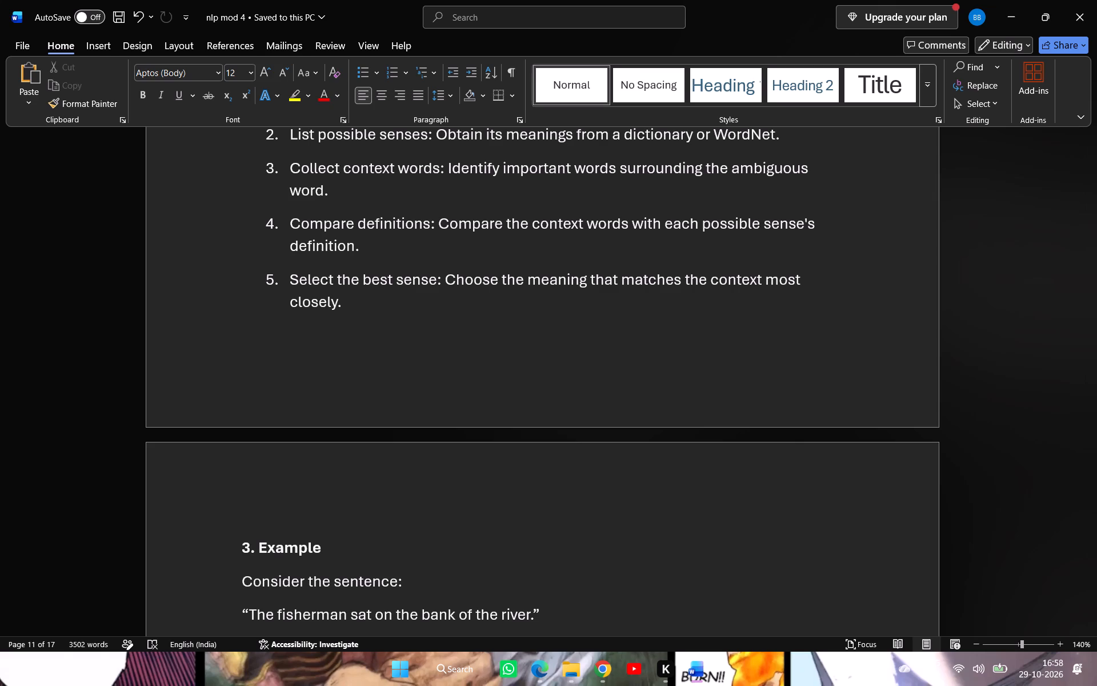
scroll(371, 500, down, 4)
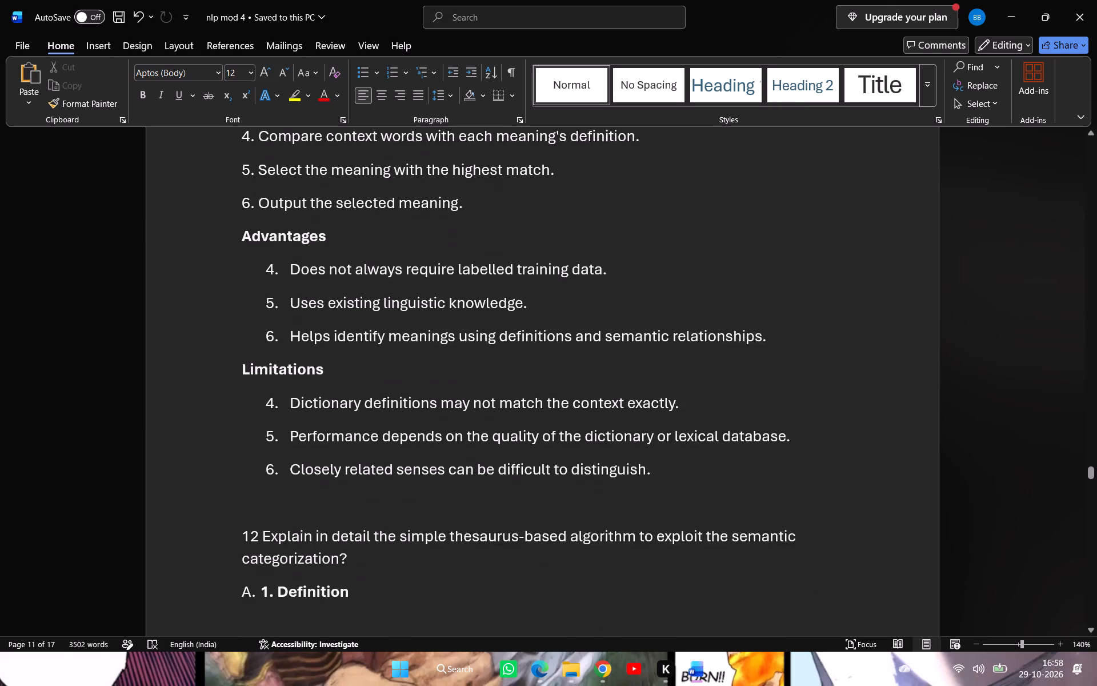
scroll(371, 500, down, 3)
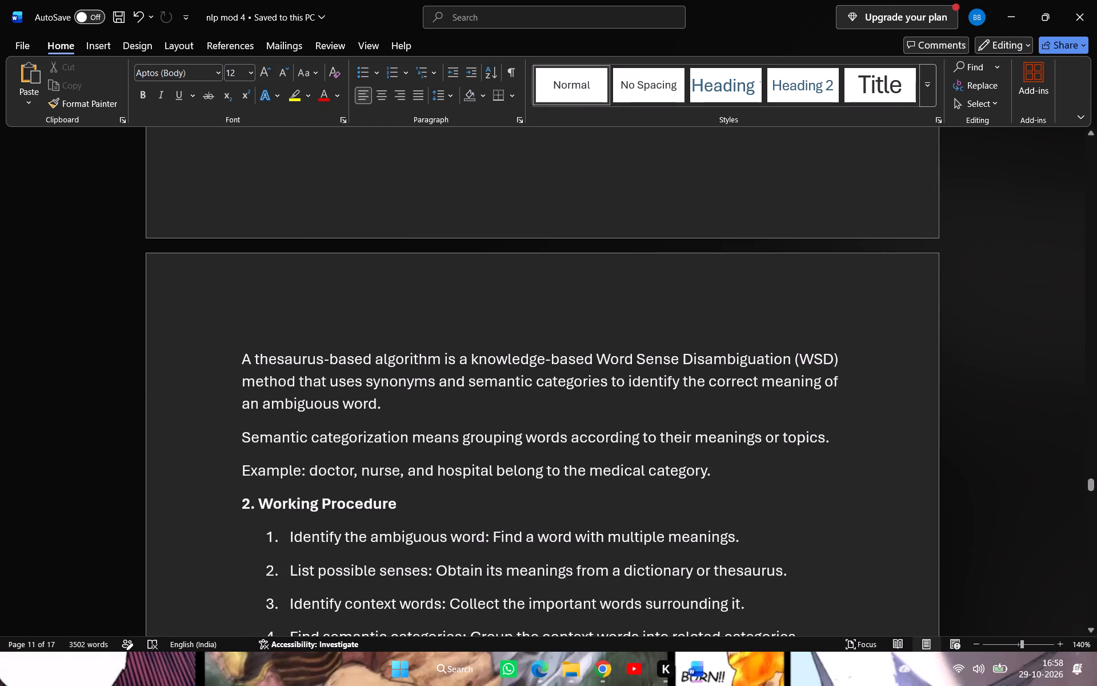
scroll(371, 500, down, 1)
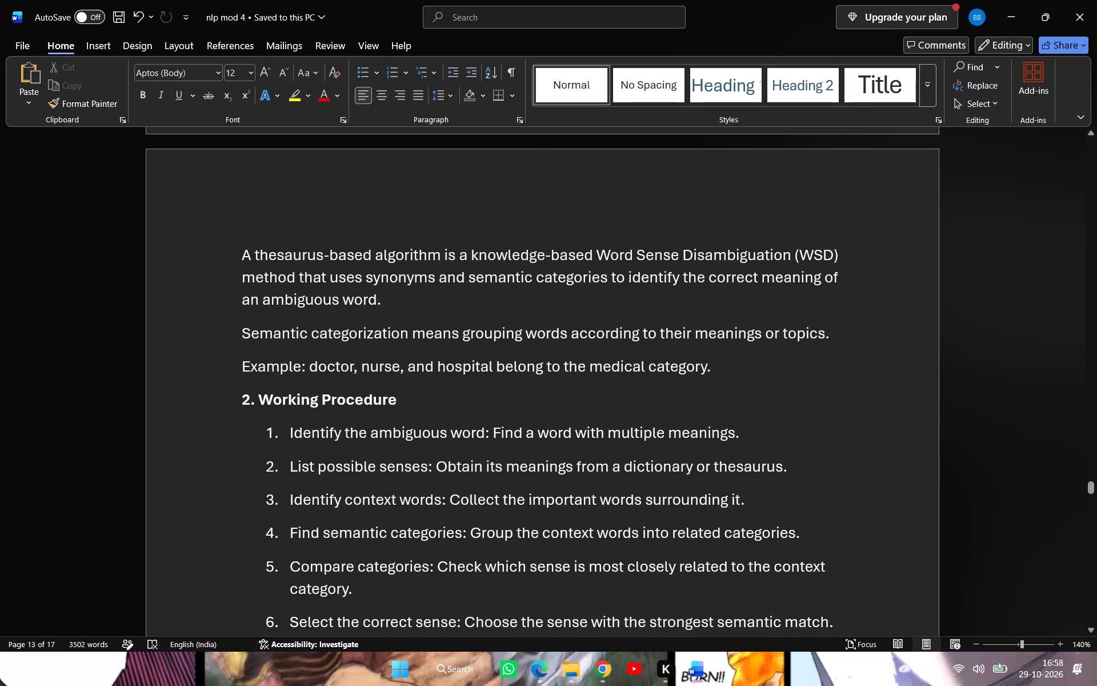
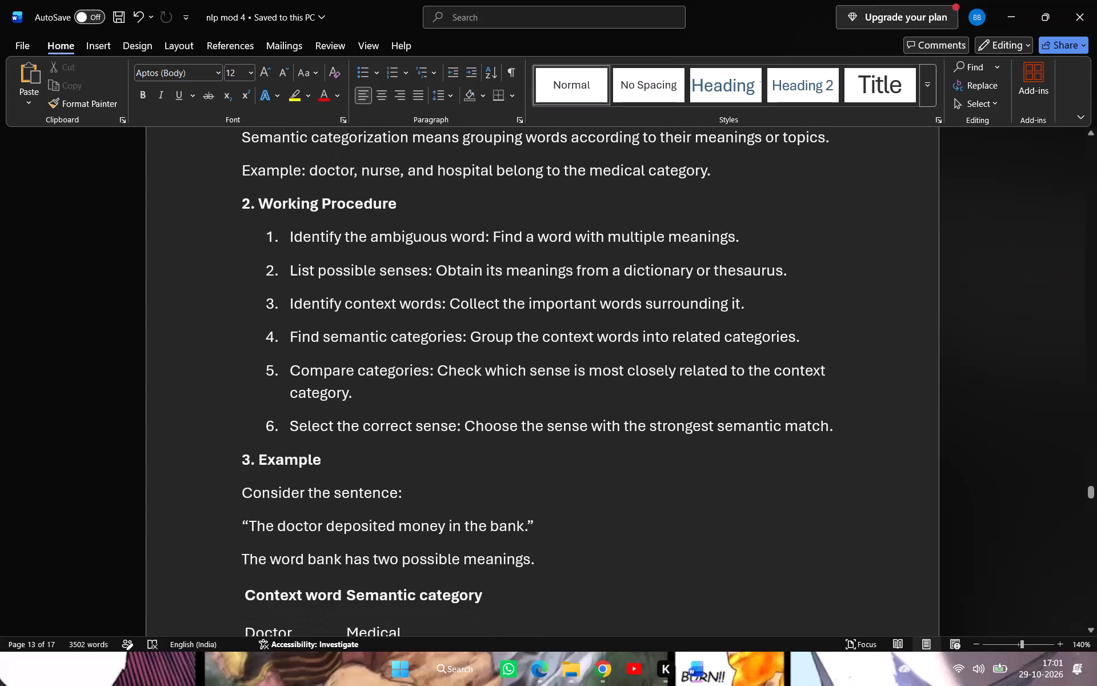
Read through question 12's Working Procedure steps and the start of its bank example with the semantic category table.
scroll(371, 500, down, 2)
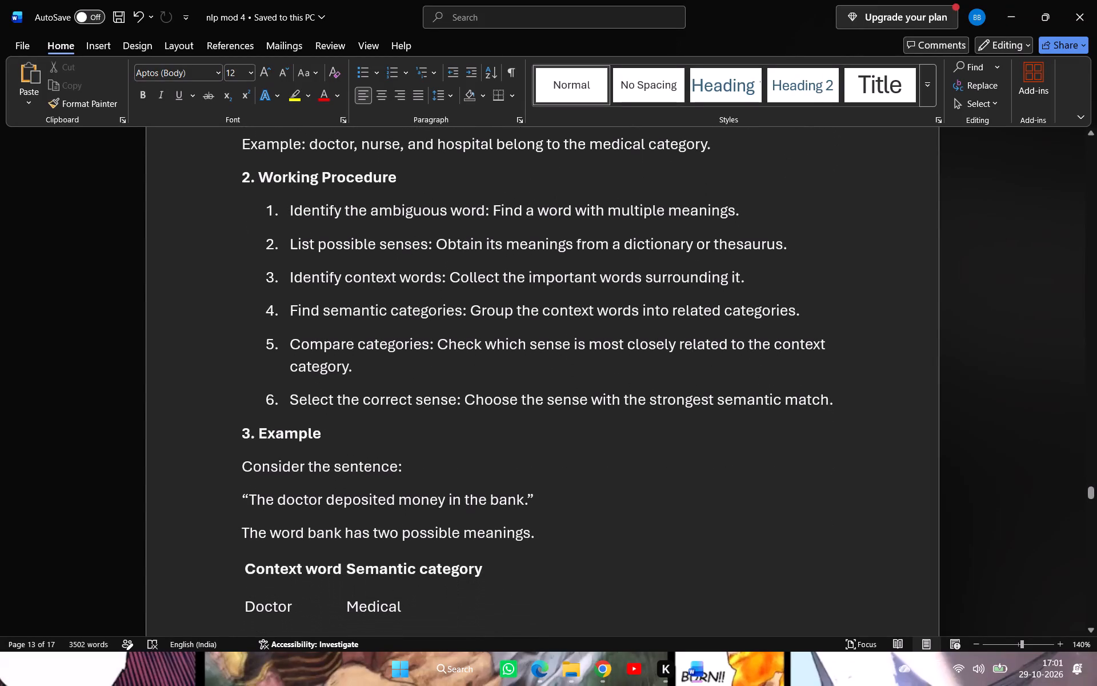
scroll(371, 500, down, 1)
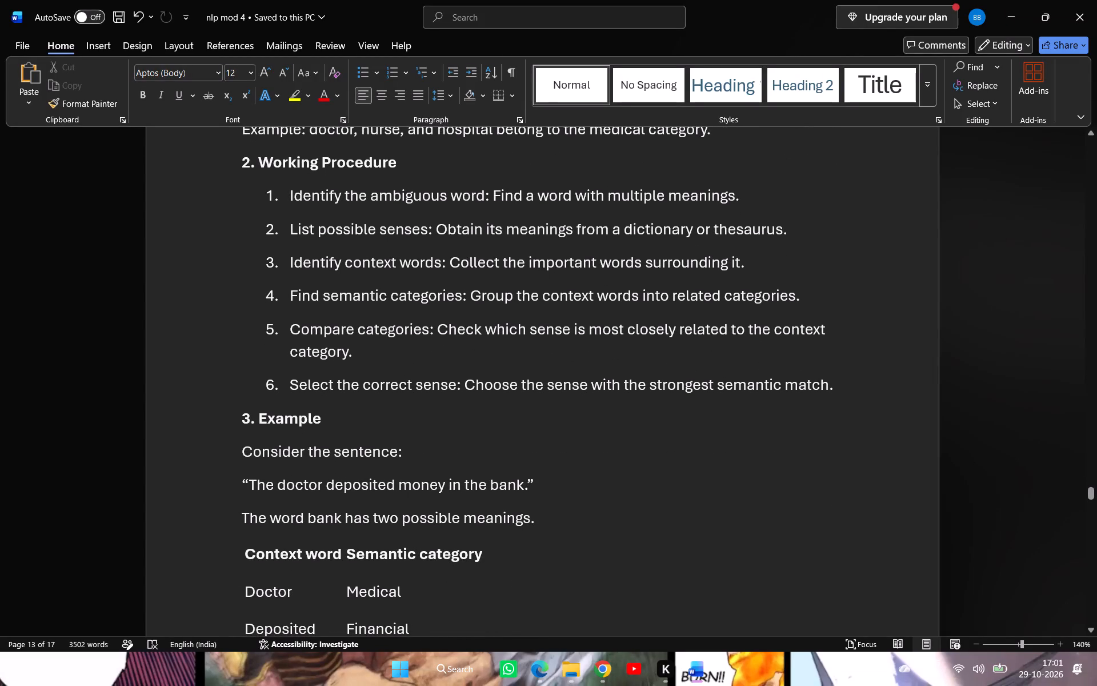
scroll(371, 500, down, 1)
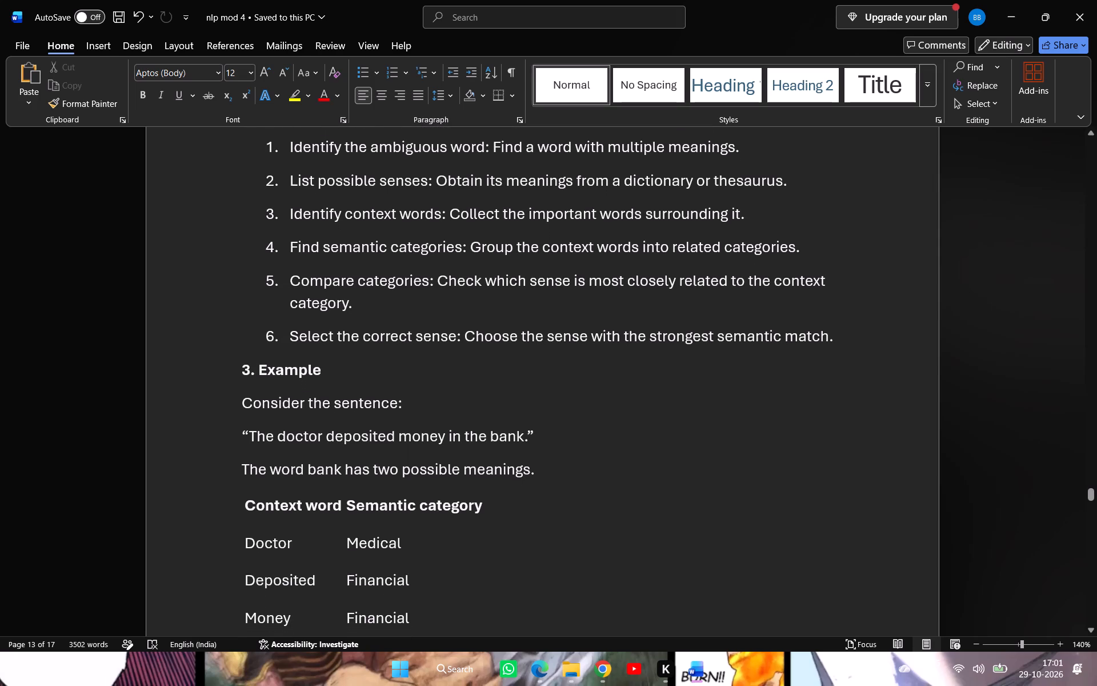
scroll(371, 500, down, 1)
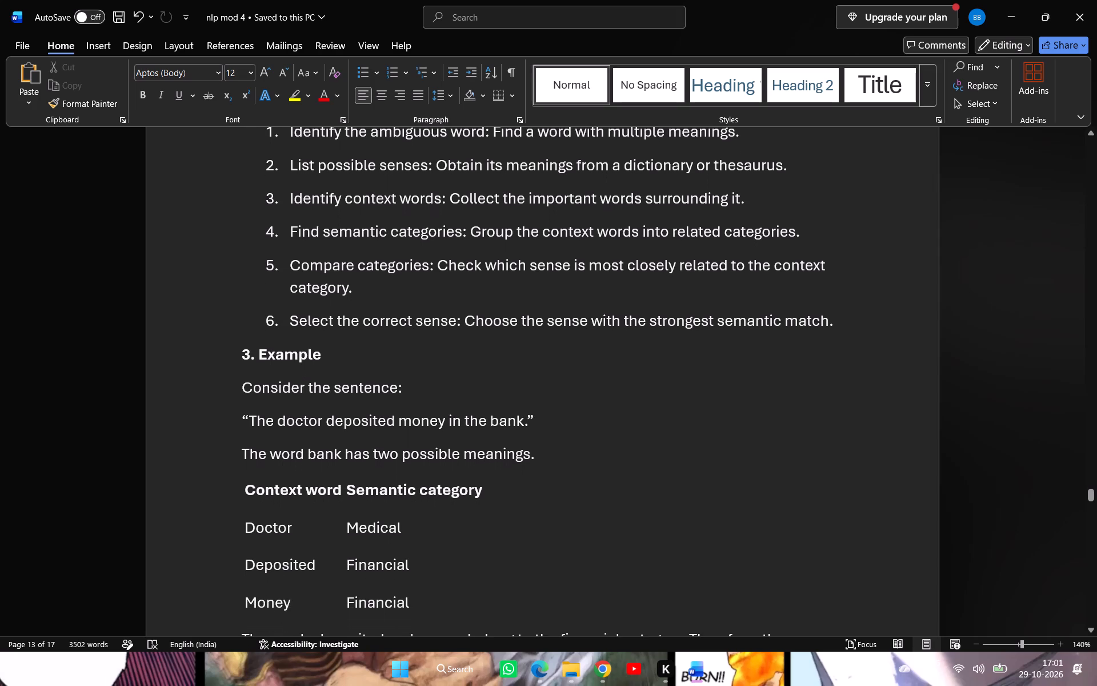
scroll(371, 500, down, 1)
Look back over question 11's answer on the dictionary-based algorithm, including its Working Procedure, Example, Simple Algorithm, Advantages and Limitations.
scroll(371, 500, up, 1)
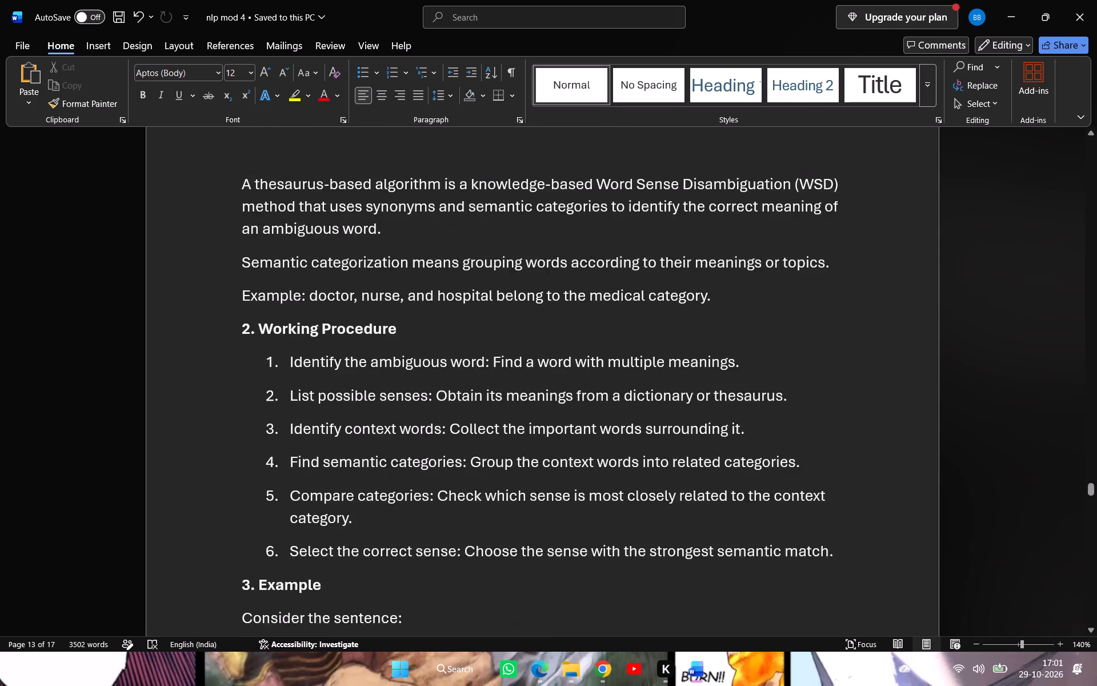
scroll(371, 500, up, 5)
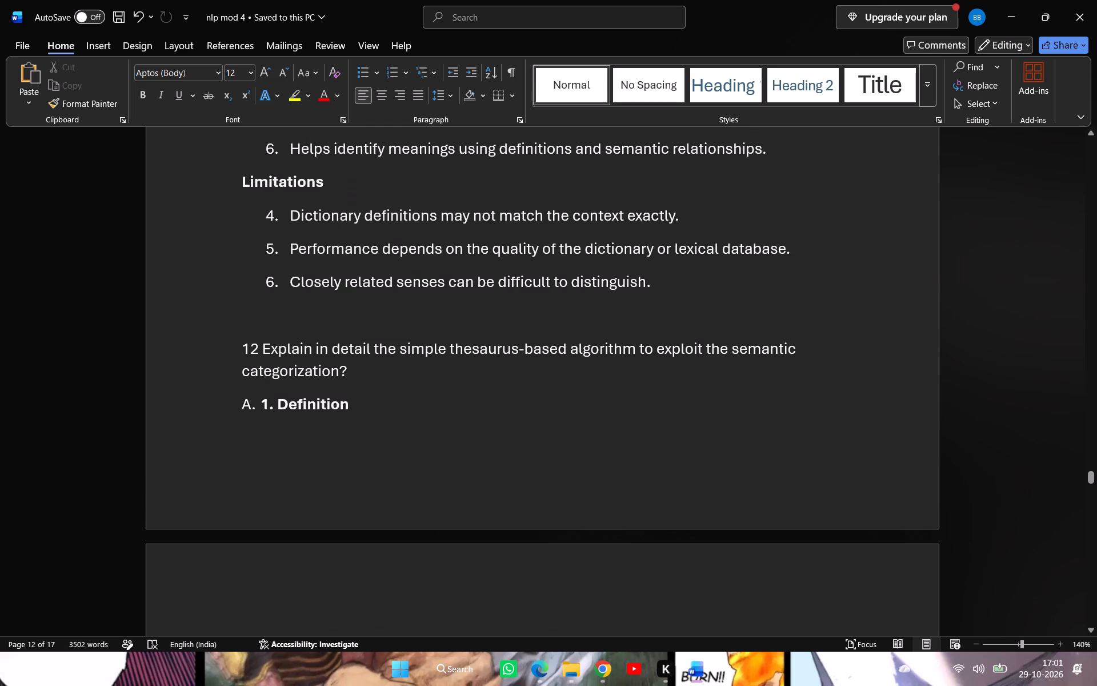
scroll(371, 500, up, 4)
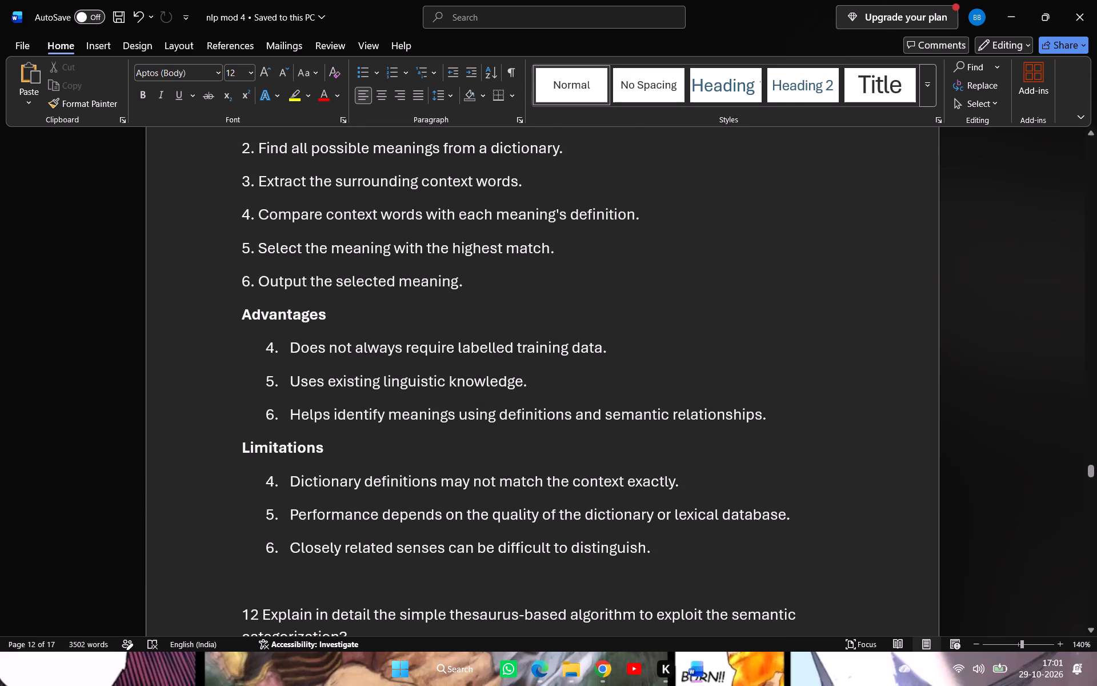
scroll(371, 500, up, 1)
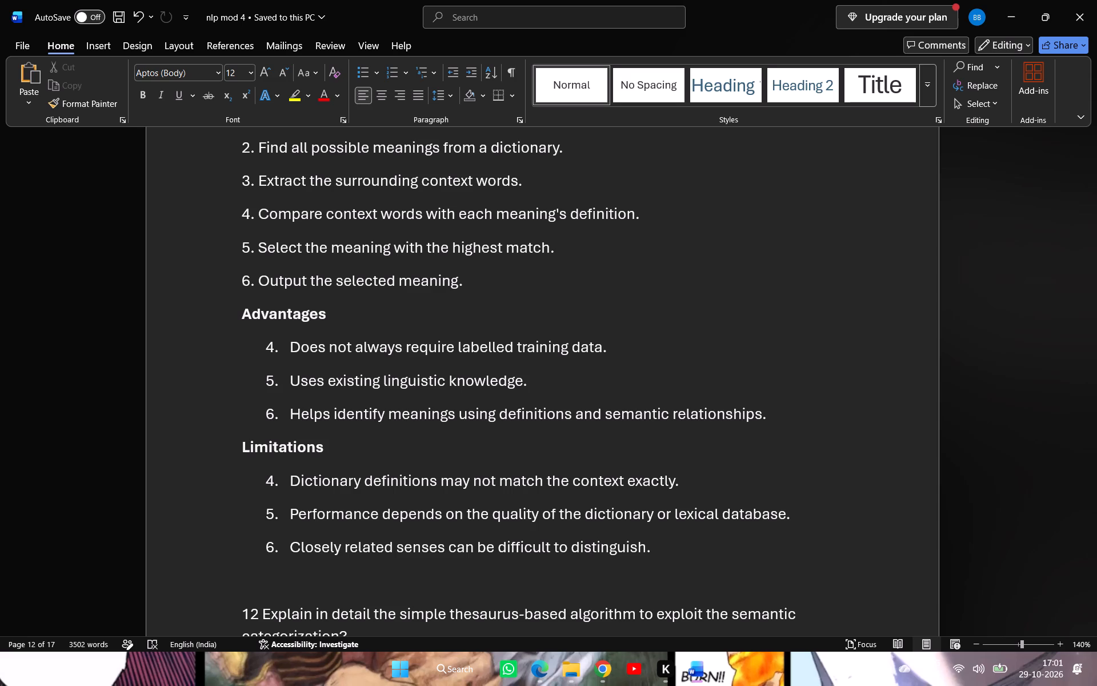
scroll(371, 500, up, 2)
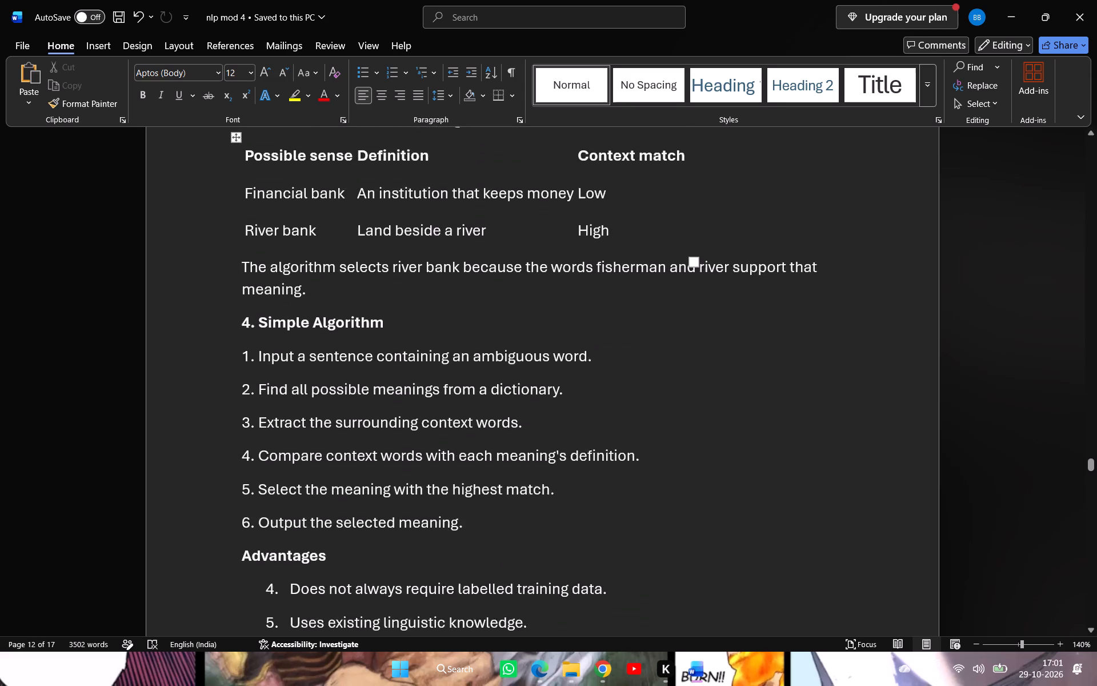
scroll(371, 500, up, 2)
scroll(371, 500, down, 2)
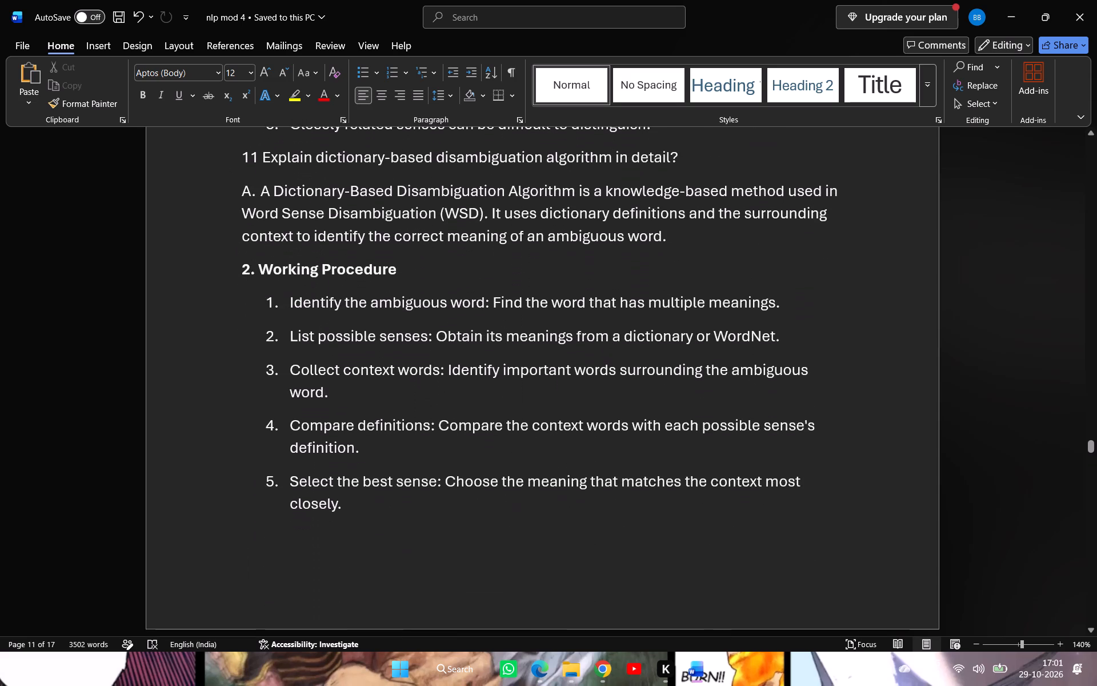
scroll(371, 500, down, 2)
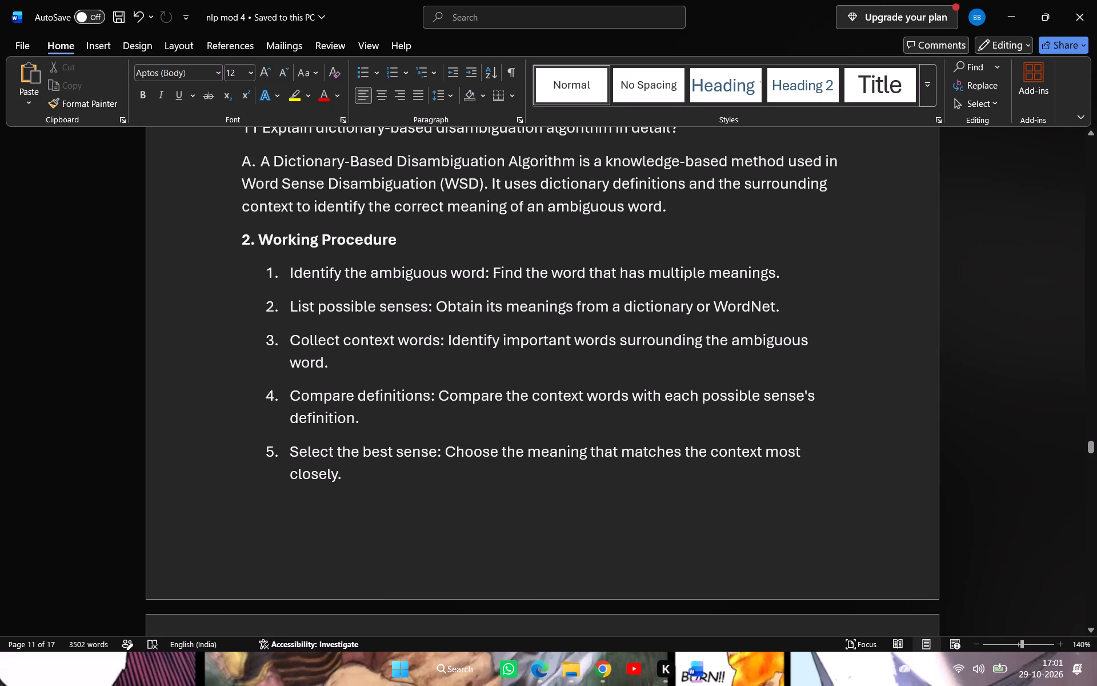
scroll(371, 500, down, 1)
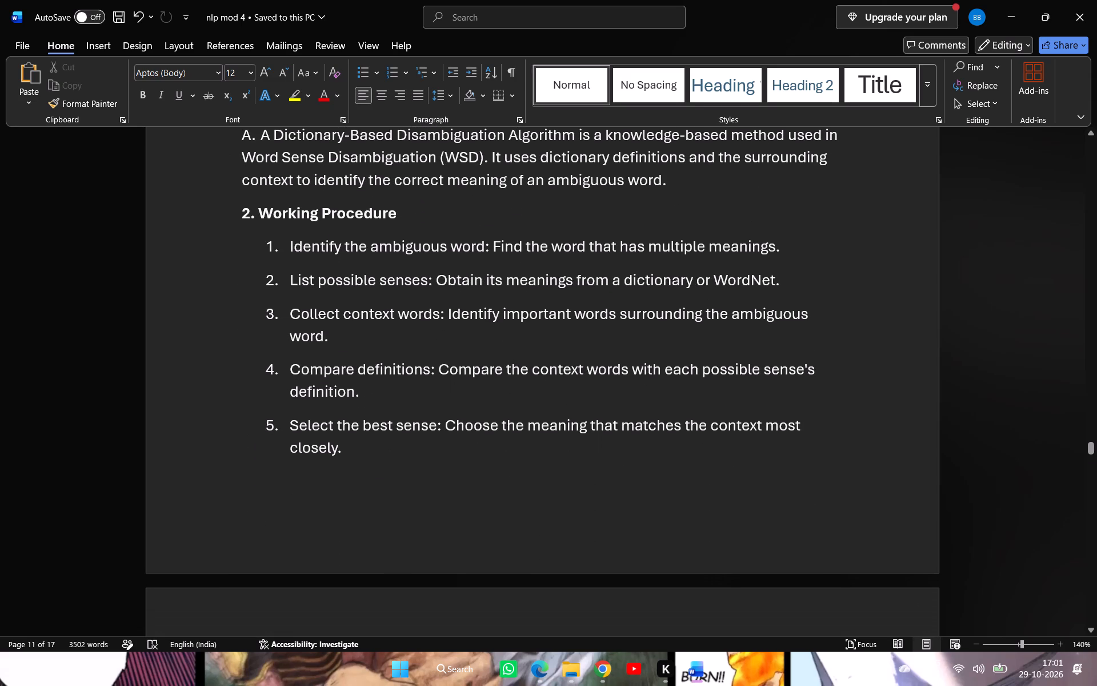
scroll(371, 500, up, 1)
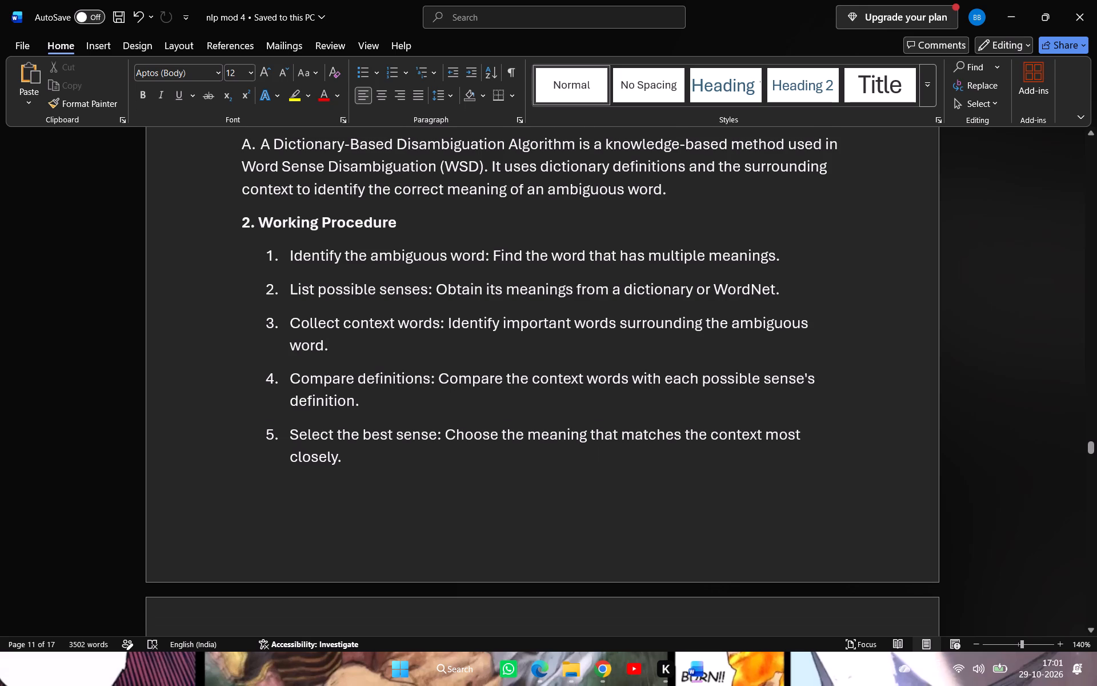
scroll(371, 500, up, 1)
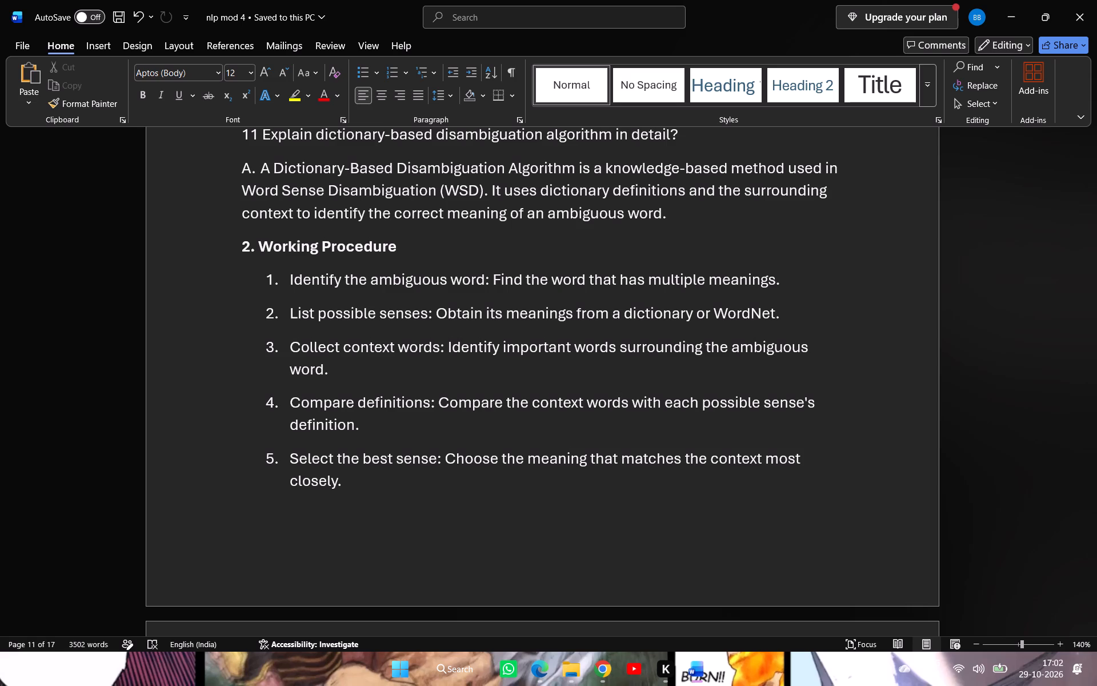
scroll(371, 500, down, 1)
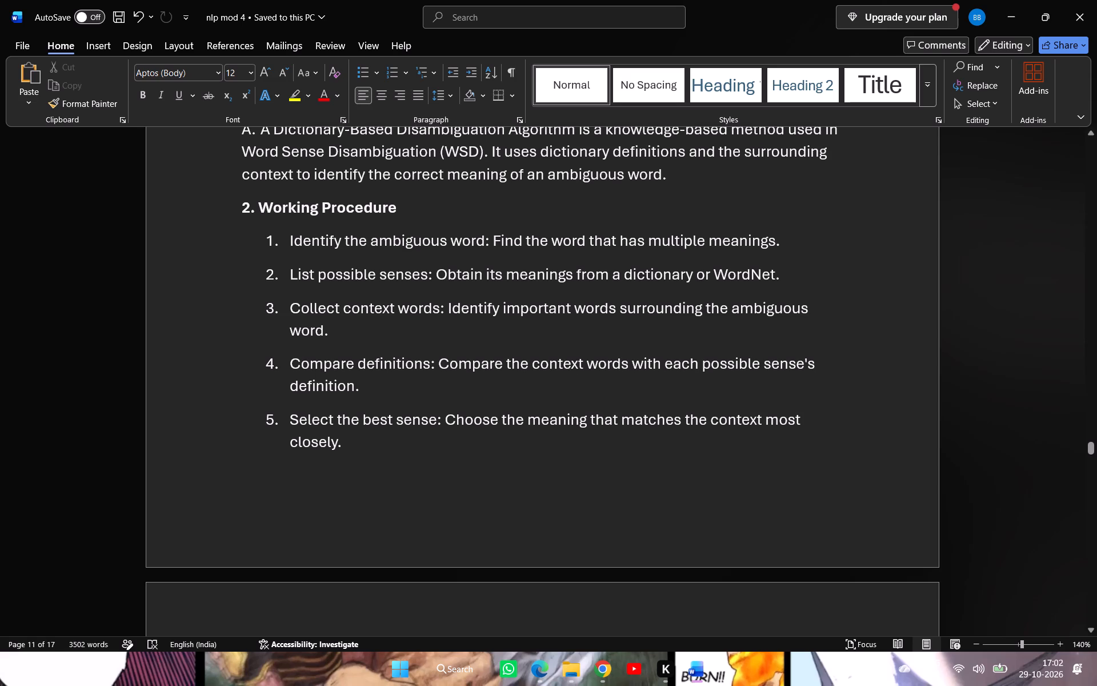
scroll(371, 500, down, 1)
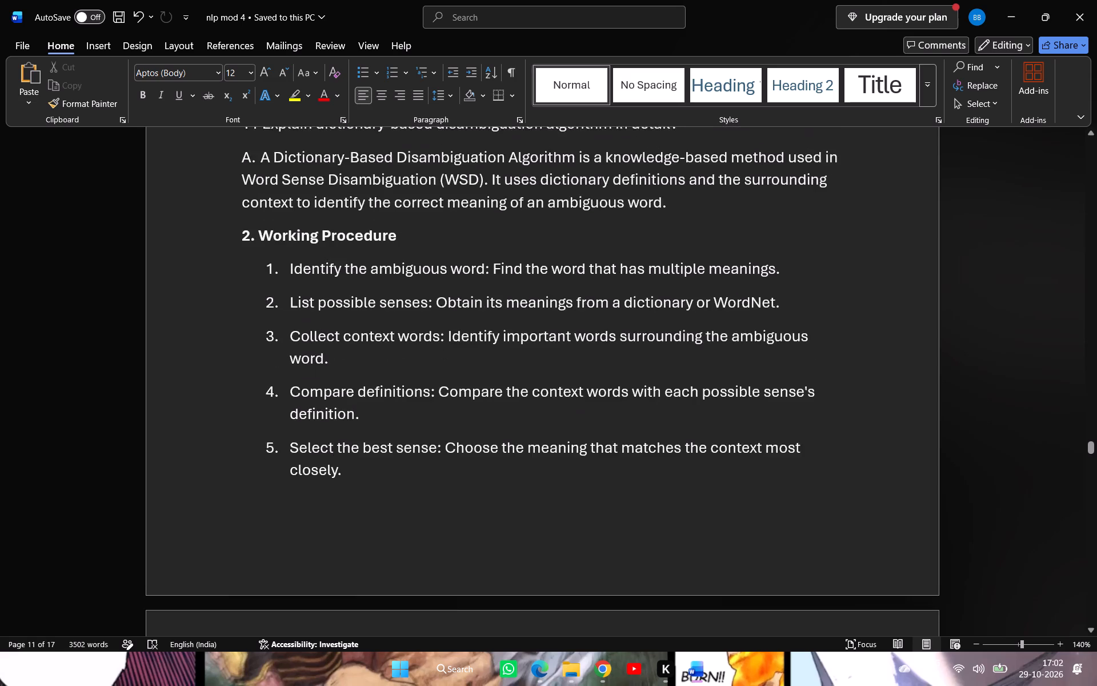
scroll(371, 500, down, 3)
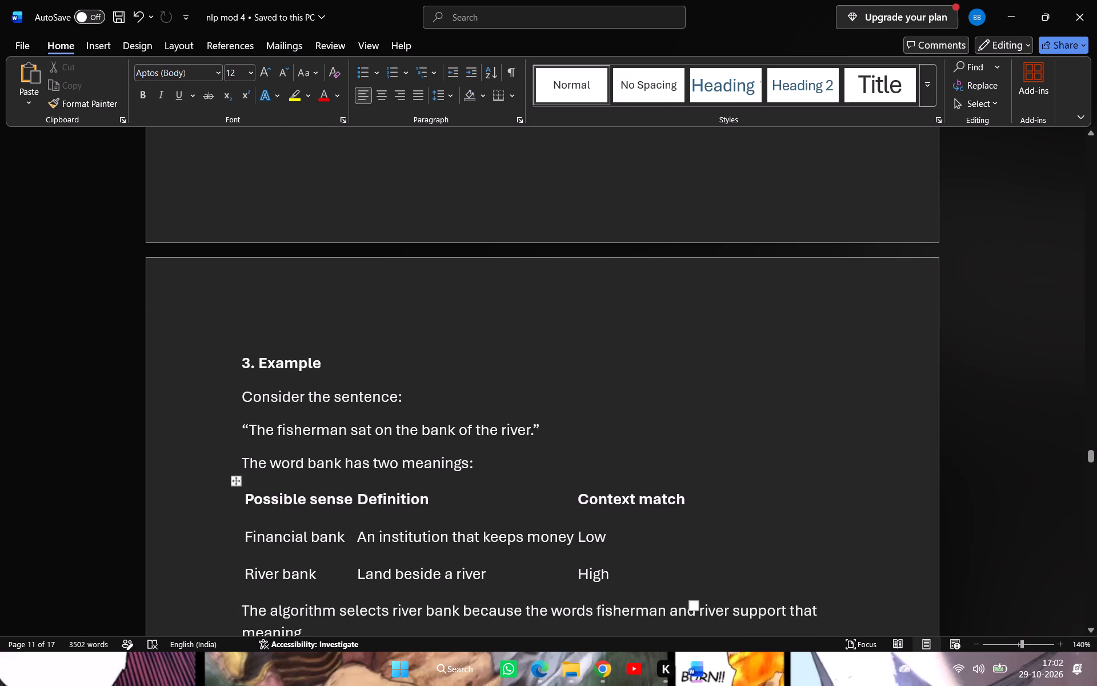
scroll(371, 500, down, 1)
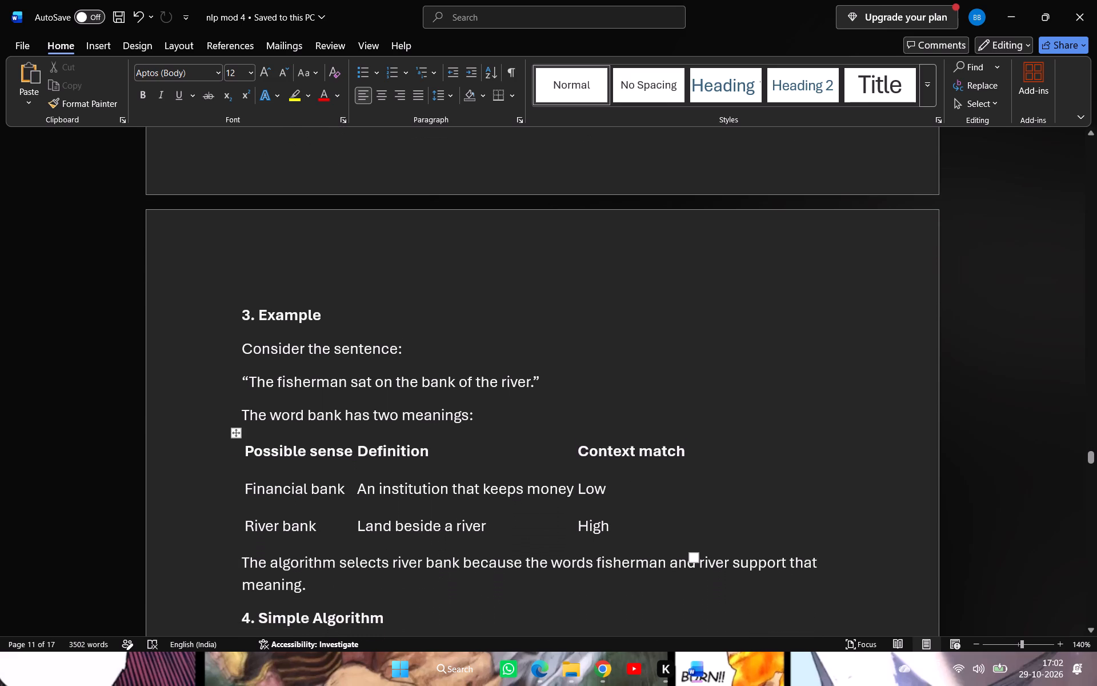
scroll(371, 500, down, 3)
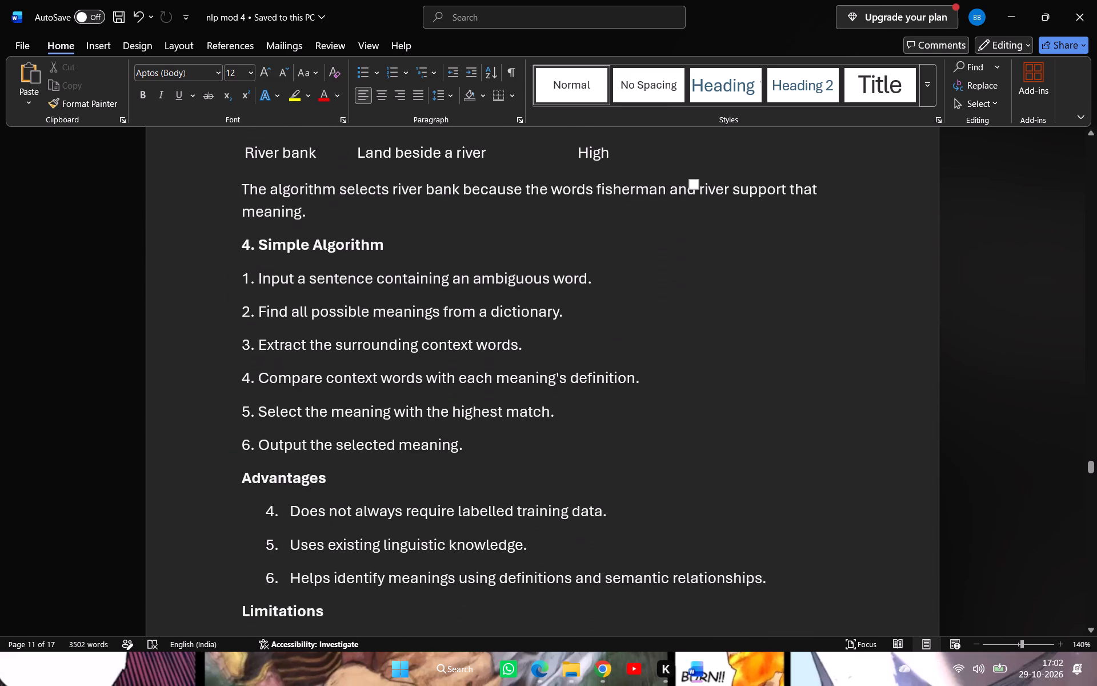
Review question 12's thesaurus-based algorithm answer from its definition through Working Procedure, Example, Advantages and Limitations.
scroll(371, 500, down, 3)
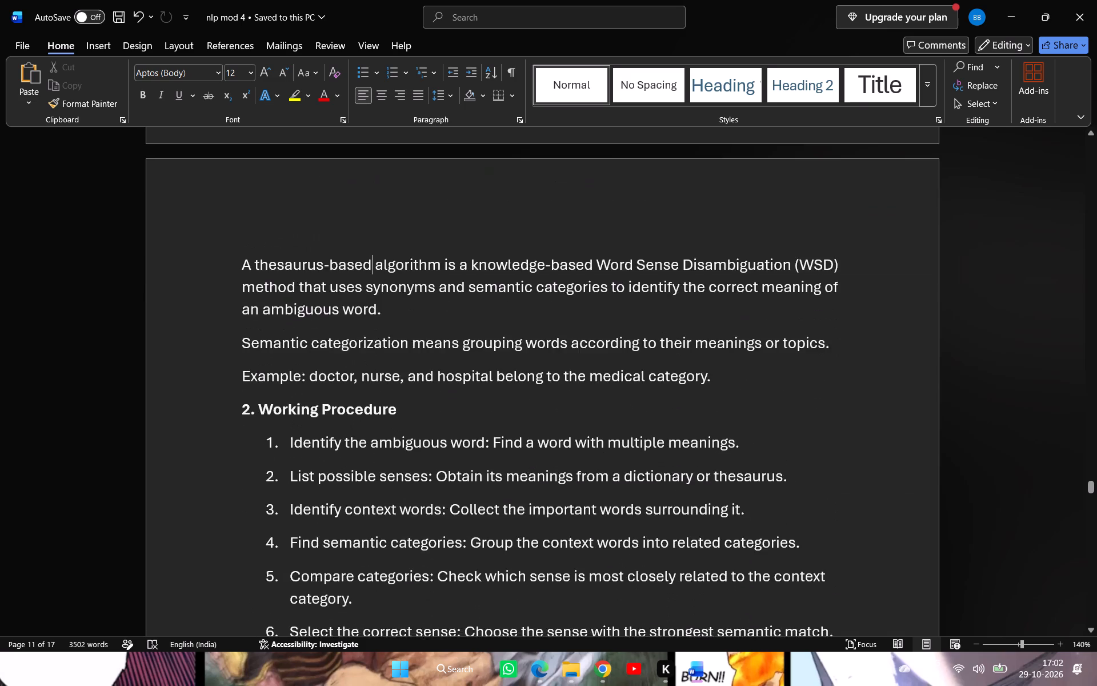
scroll(371, 500, down, 2)
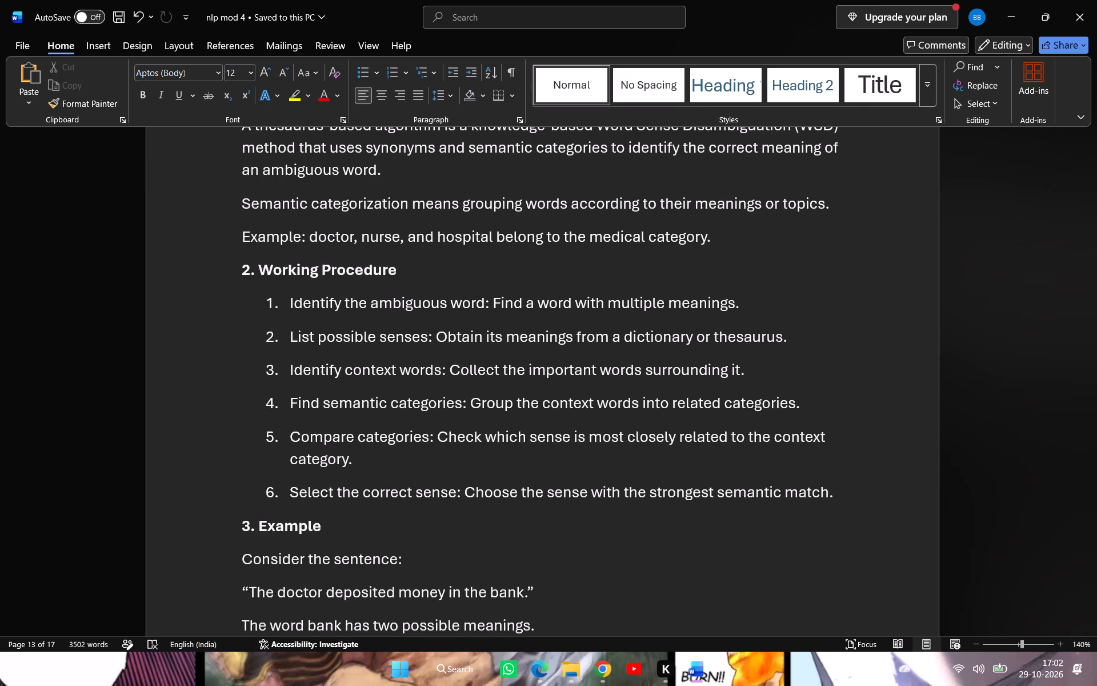
scroll(371, 500, down, 1)
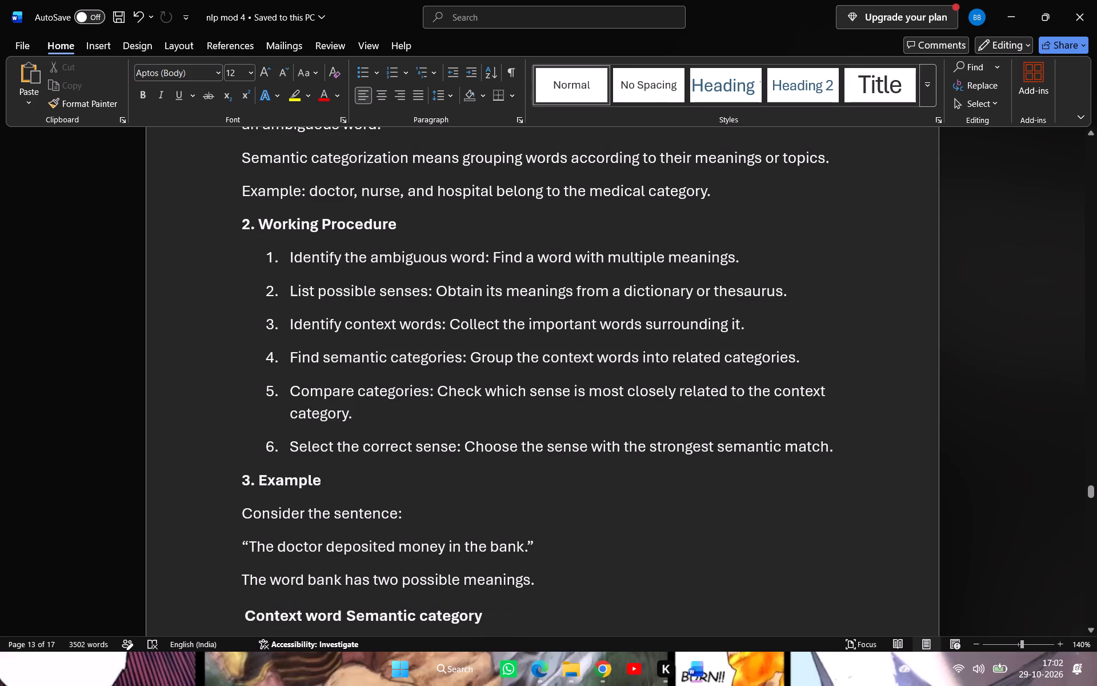
scroll(371, 500, down, 2)
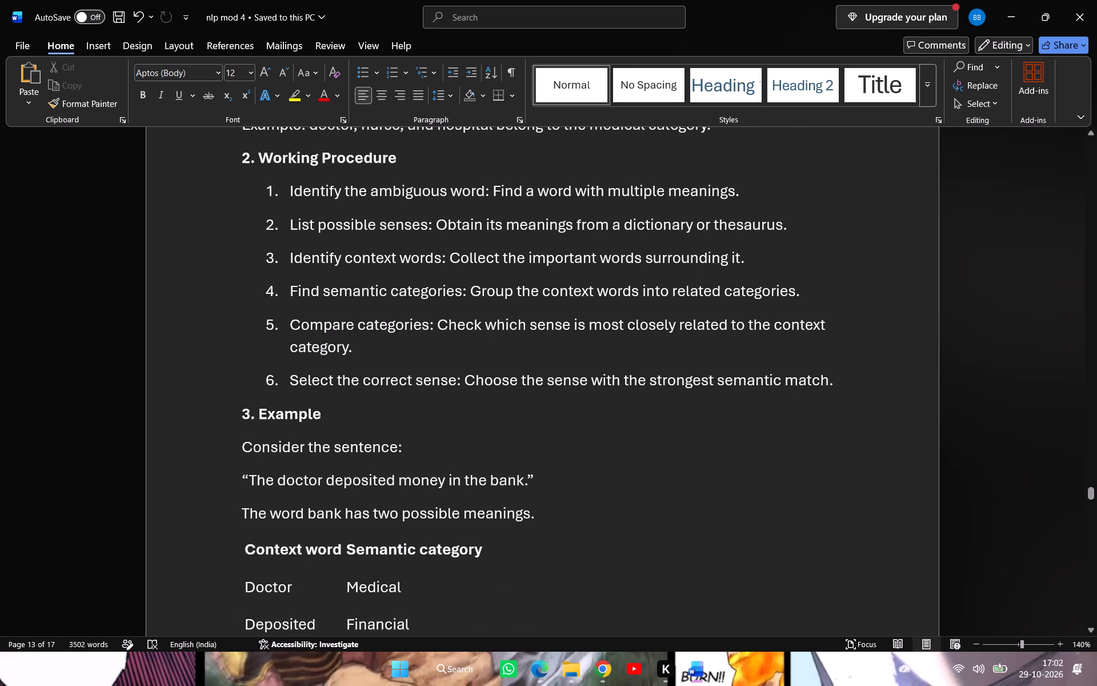
scroll(371, 500, down, 2)
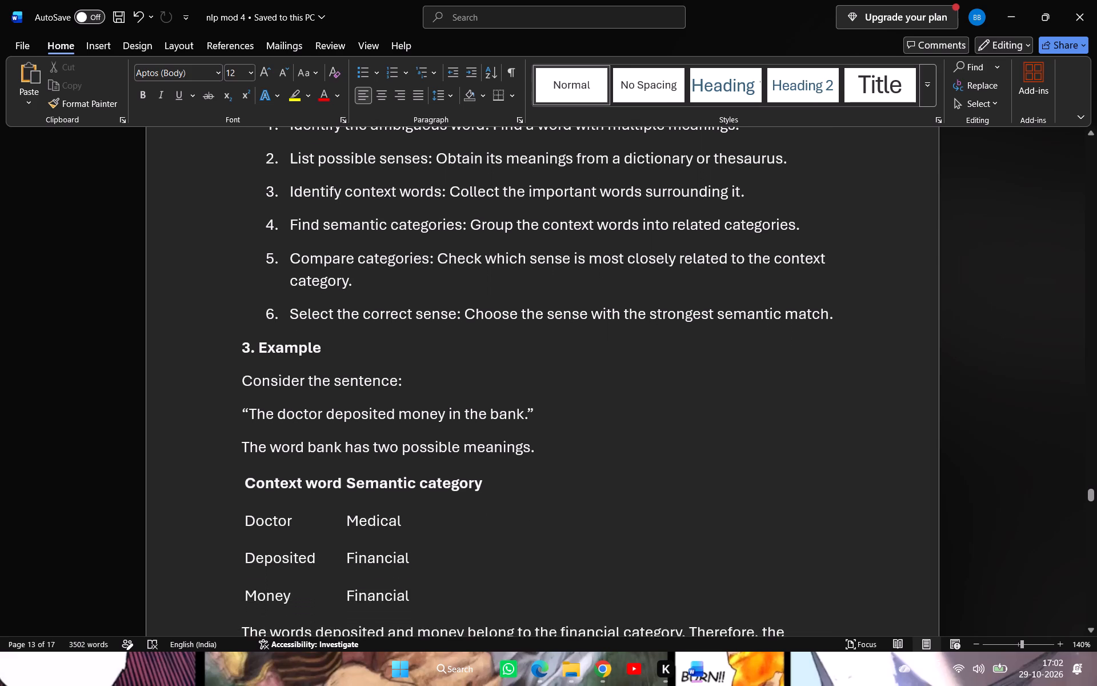
scroll(371, 500, down, 2)
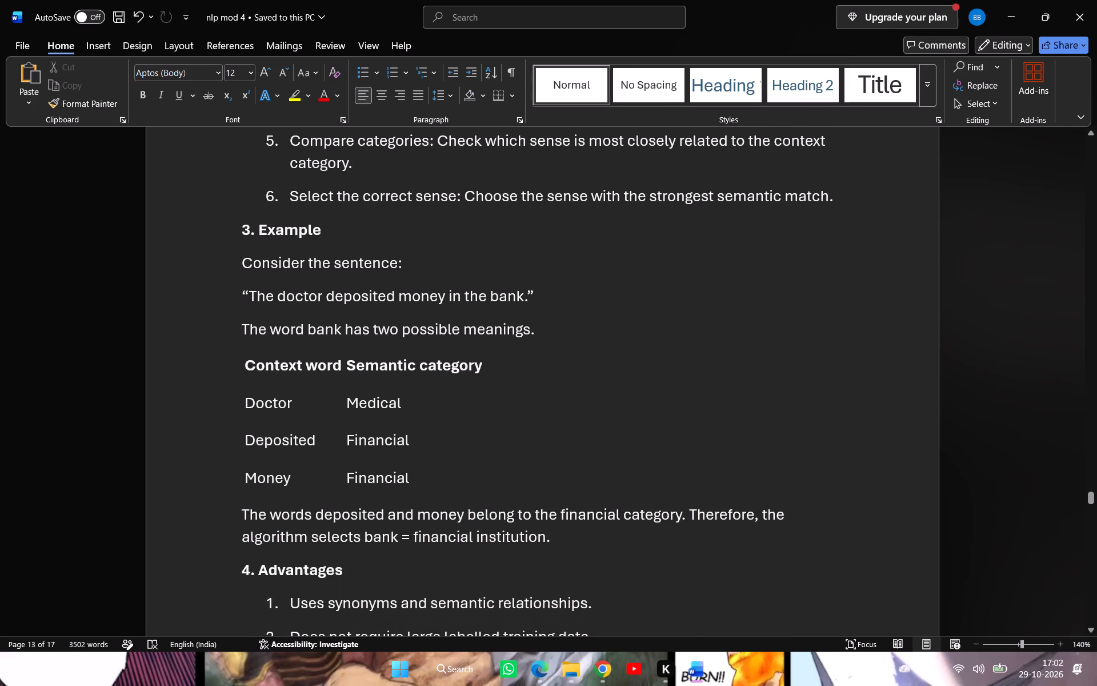
scroll(371, 500, down, 1)
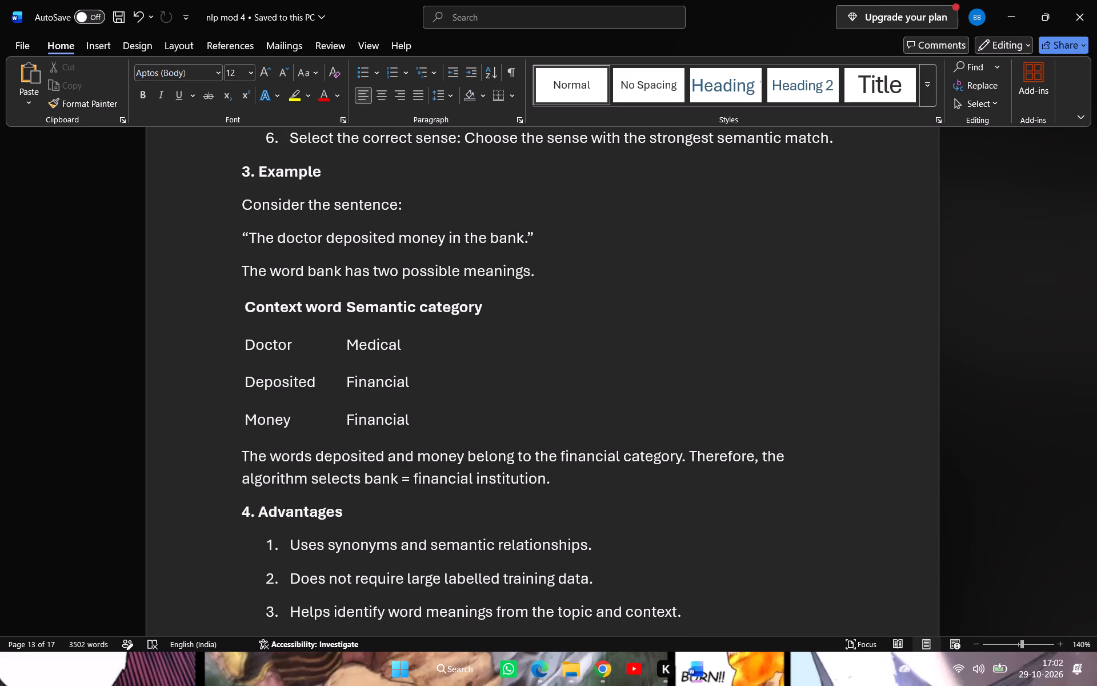
scroll(371, 500, down, 3)
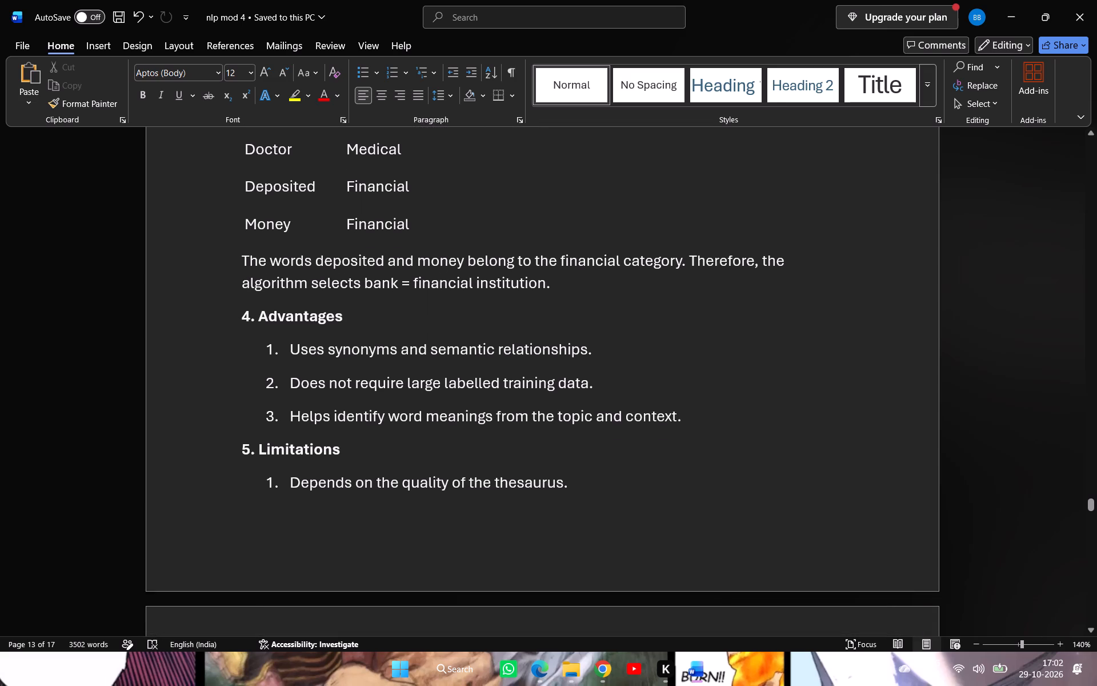
scroll(371, 500, down, 2)
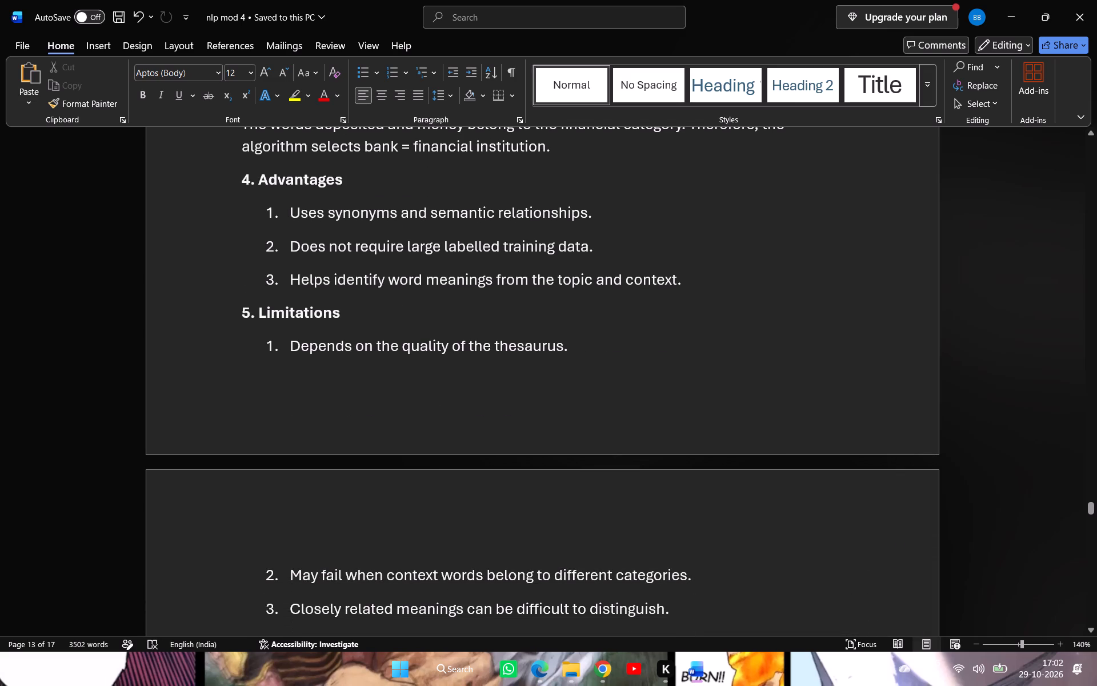
scroll(371, 500, down, 1)
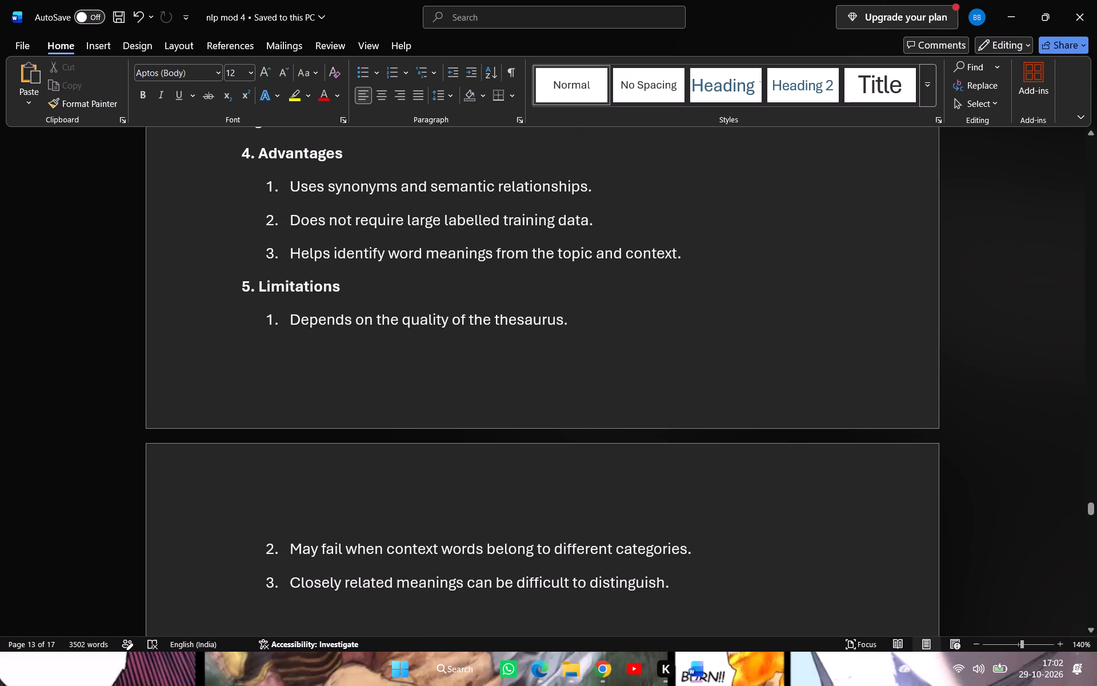
scroll(558, 612, up, 1)
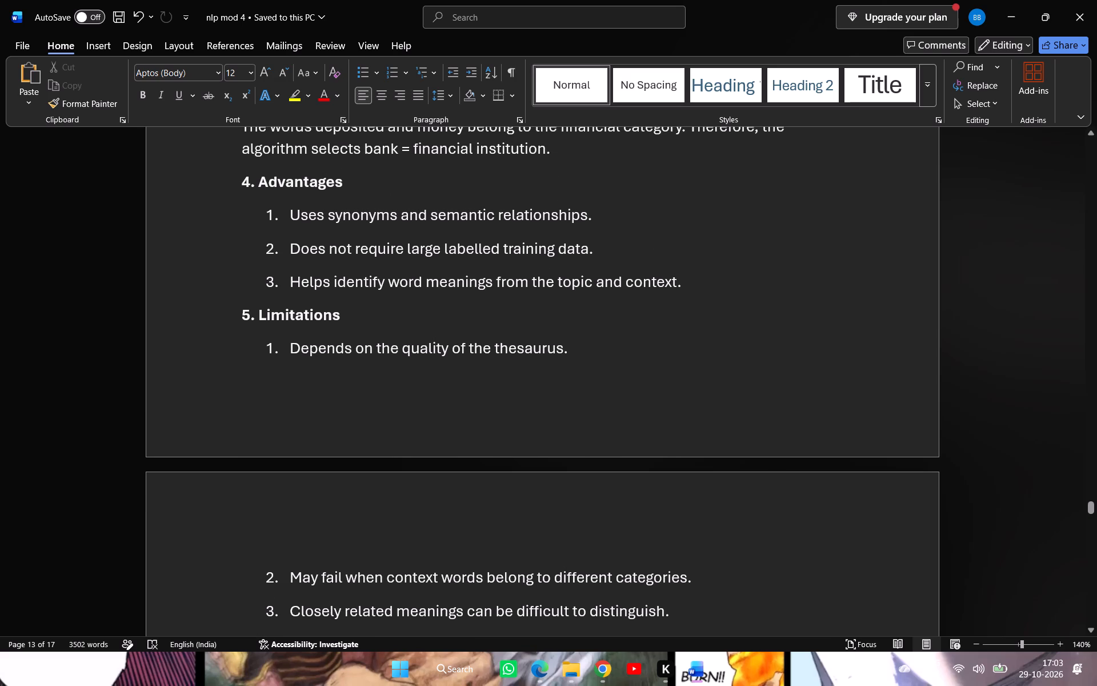
scroll(558, 612, up, 1)
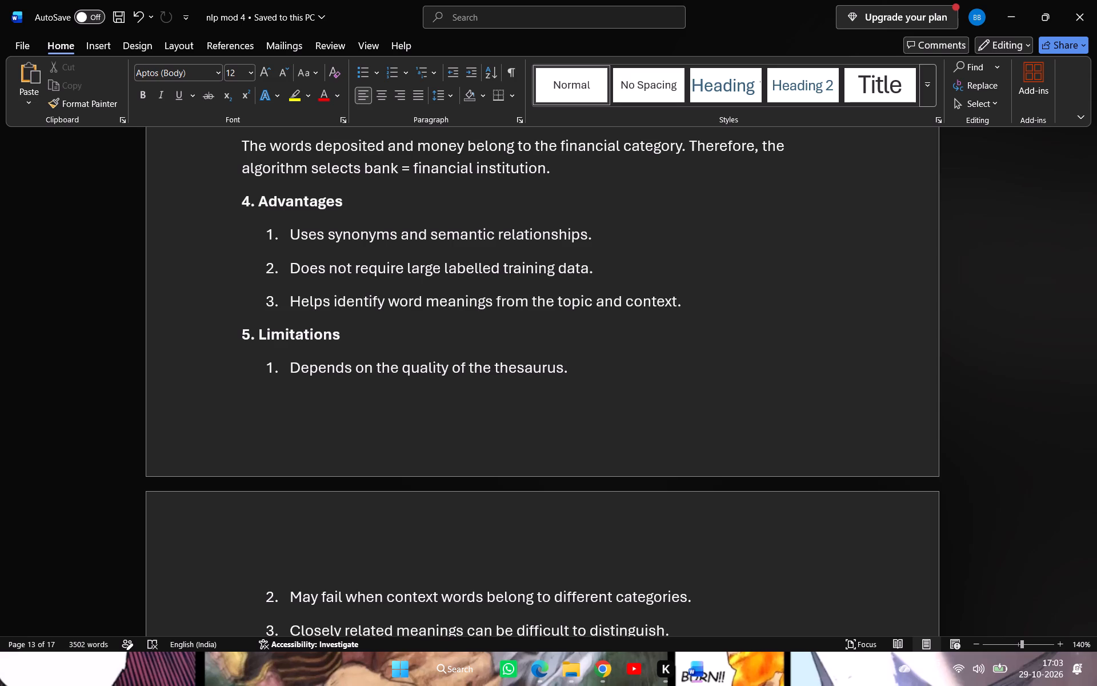
In question 13's wording, insert the missing spaces so the run-together words read "algorithms for adapting a".
scroll(558, 612, down, 2)
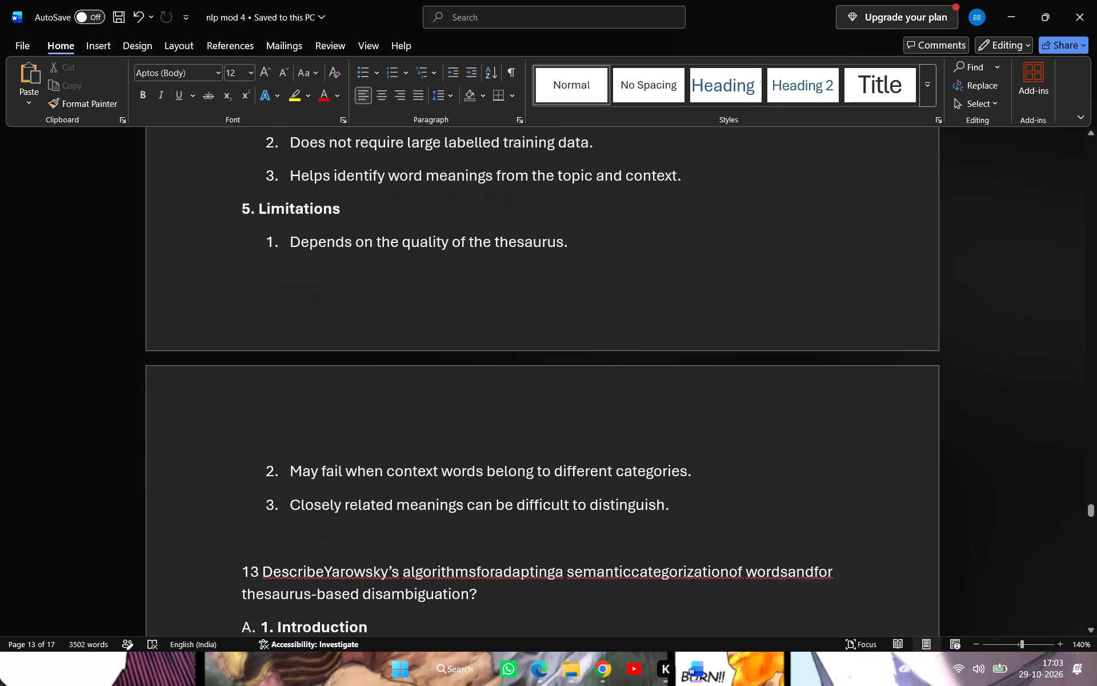
scroll(558, 612, down, 2)
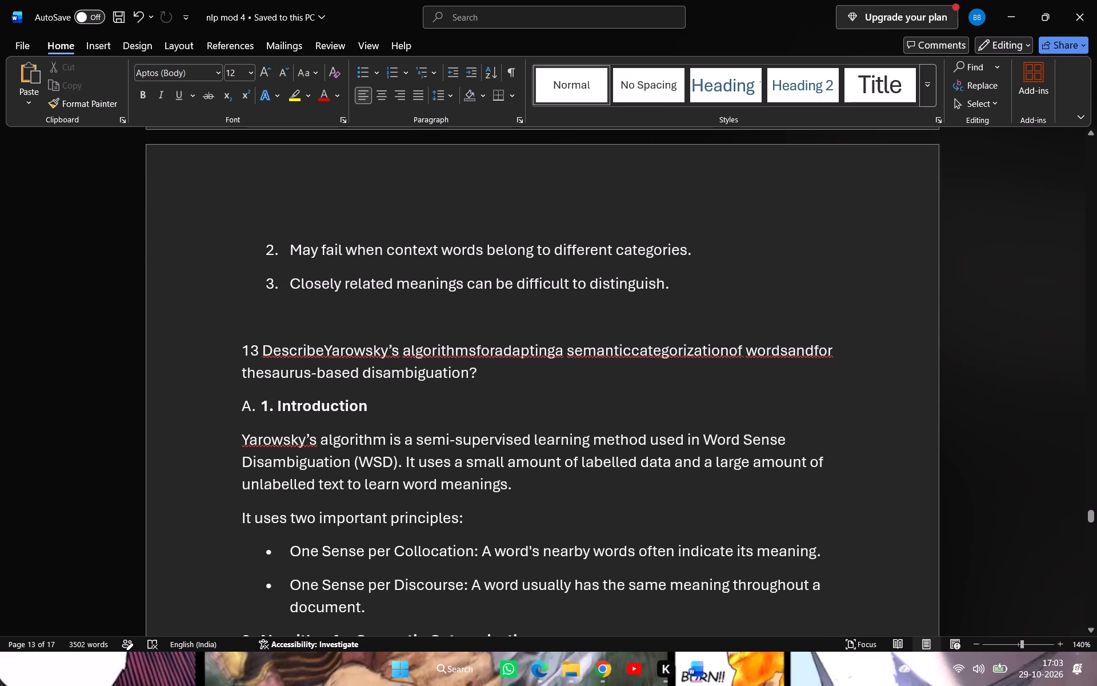
scroll(558, 612, down, 1)
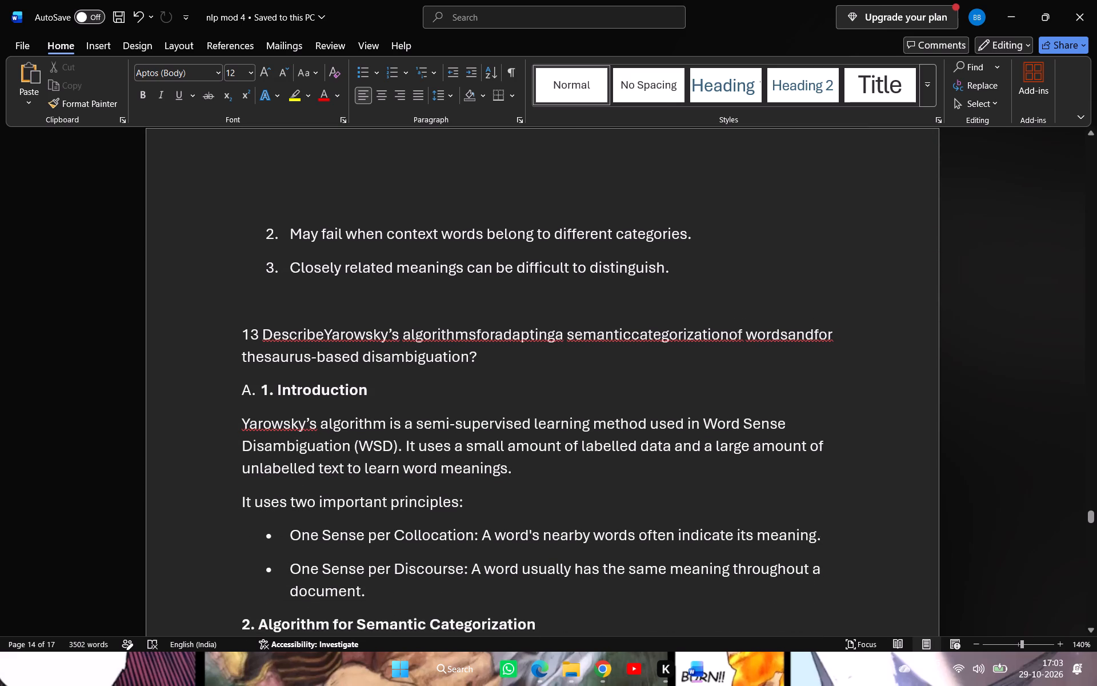
click(477, 334)
key(space)
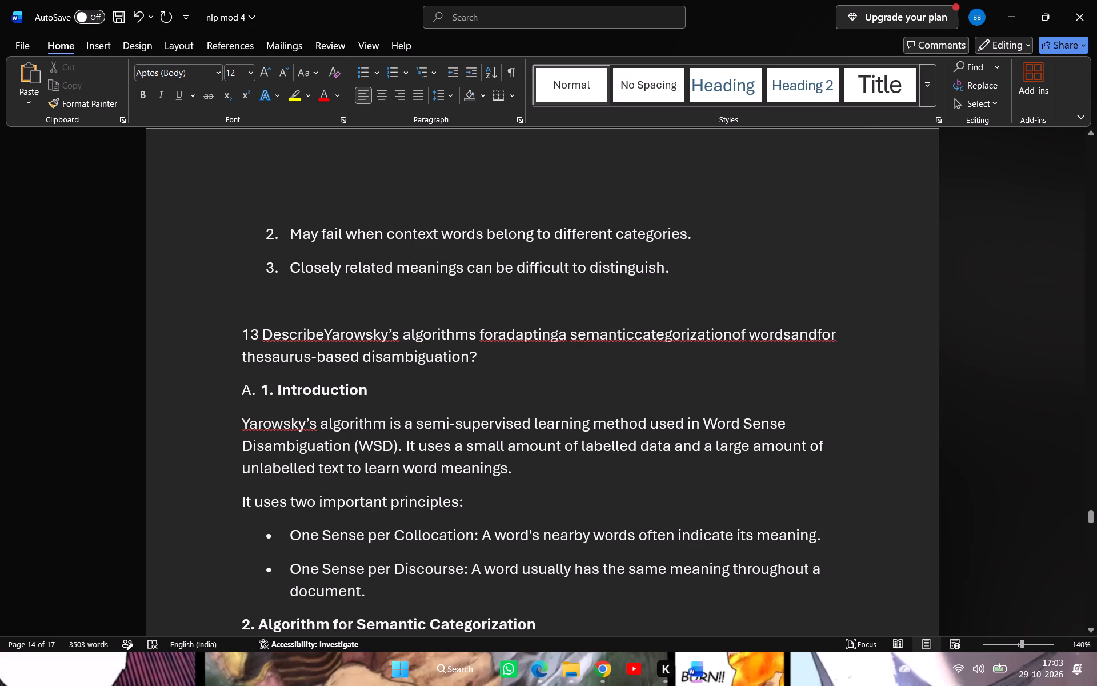
click(499, 334)
key(space)
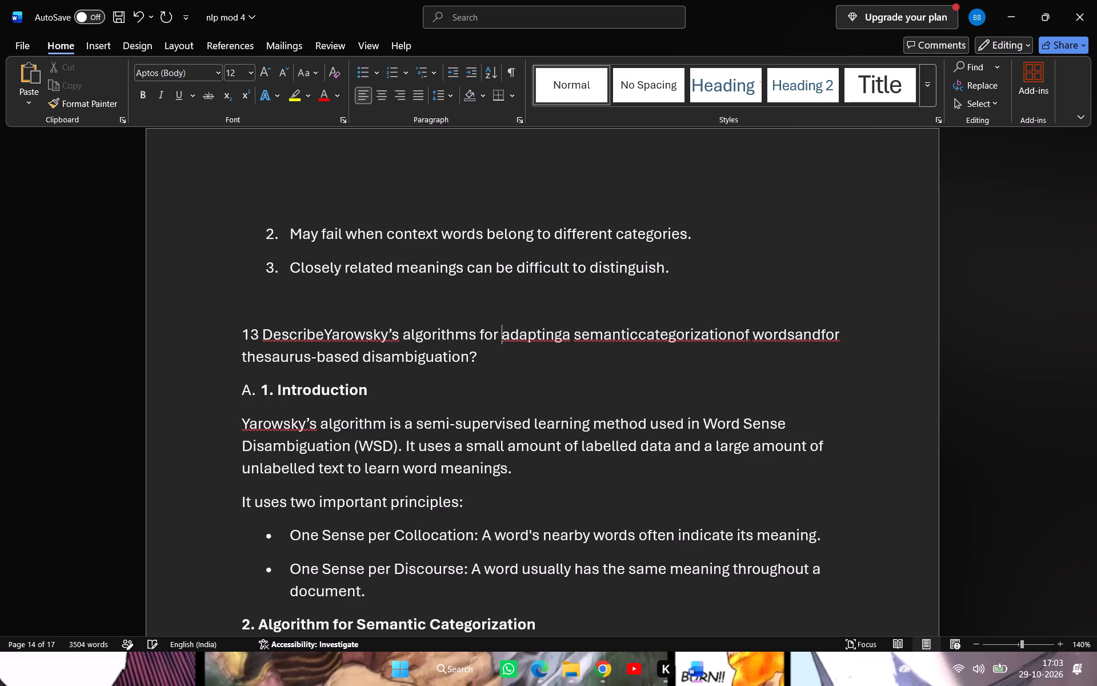
key(Right)
key(space)
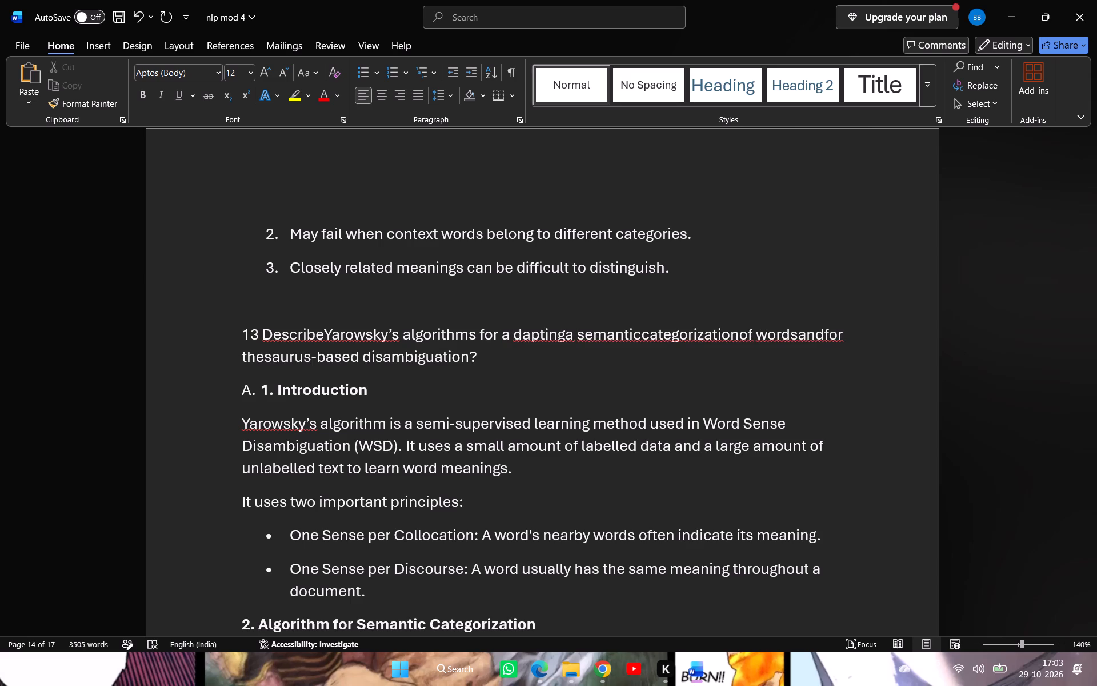
key(BackSpace)
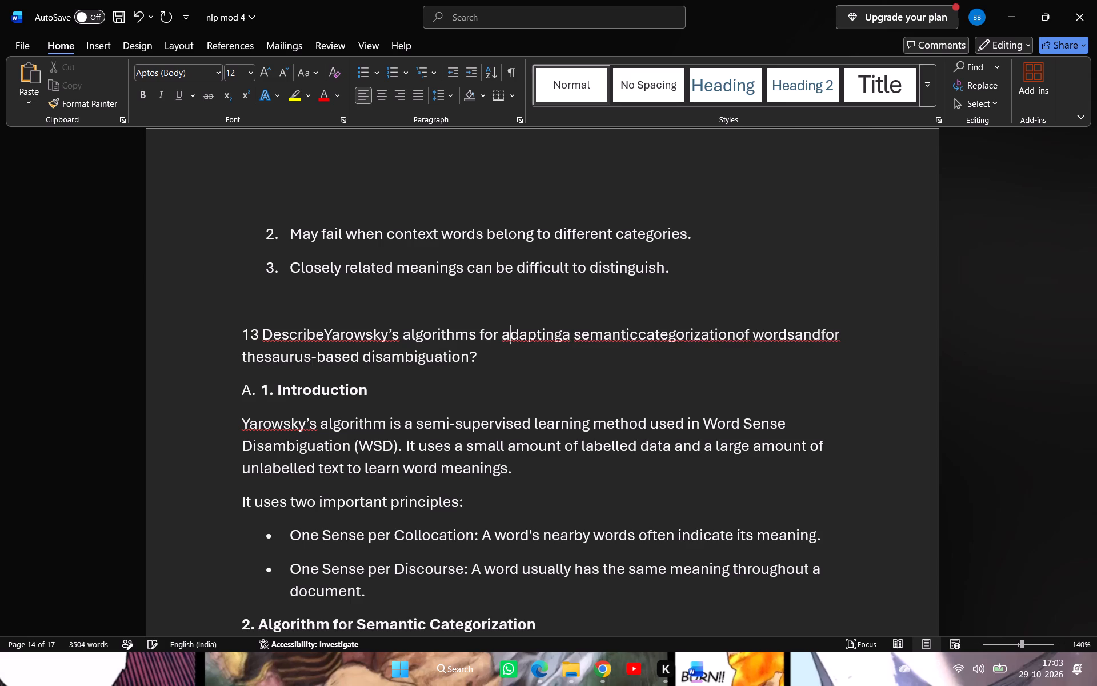
key(Right)
key(Right)
key(Right)
key(Right)
key(Right)
key(Right)
key(Right)
key(Right)
key(Left)
key(space)
Separate the run-together words in question 13 so the phrase reads "semantic categorization of".
key(Right)
key(Right)
key(Right)
key(Right)
key(Right)
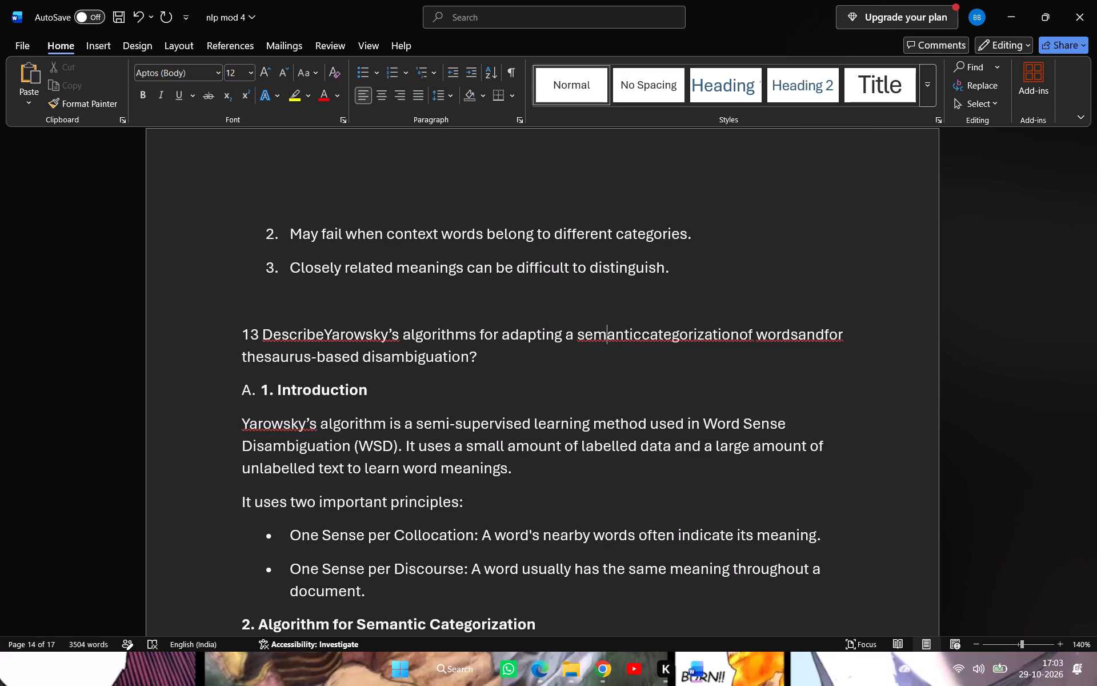
key(Right)
key(Right)
key(Right)
key(Right)
key(Right)
key(space)
key(Right)
key(Right)
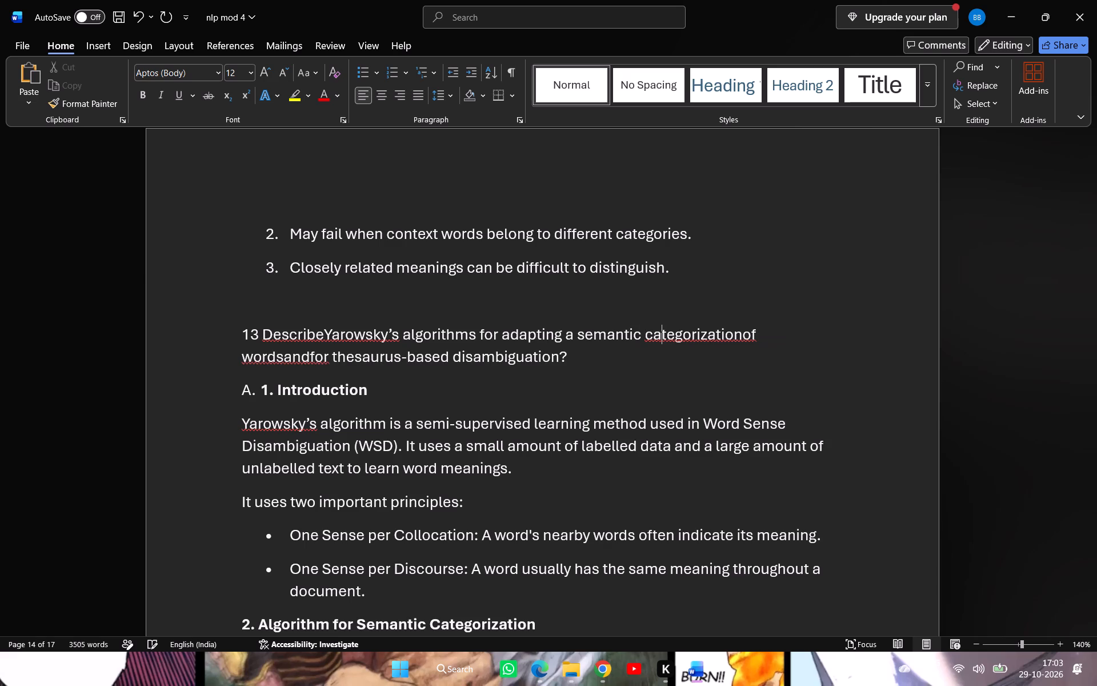
key(Right)
key(Right)
key(Right)
key(Right)
key(Right)
key(Right)
key(Right)
key(Right)
key(Right)
key(Right)
key(Right)
key(Right)
key(space)
Split the run-together "wordsandfor" in question 13 into "words and for".
key(Right)
key(Right)
key(Right)
key(Right)
key(Right)
key(Right)
key(Right)
key(Right)
key(Right)
key(Right)
key(Right)
key(Right)
key(Right)
key(Right)
key(Right)
key(Left)
key(Left)
key(Left)
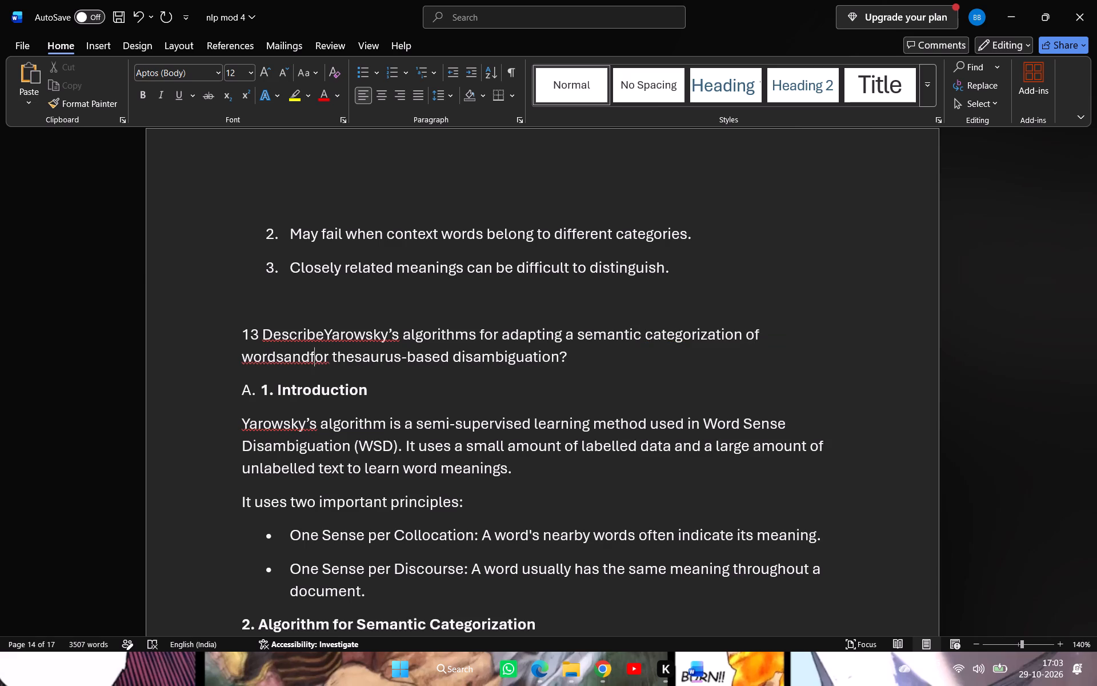
key(Left)
key(Left)
key(Left)
key(Left)
key(space)
key(Right)
key(Right)
key(Right)
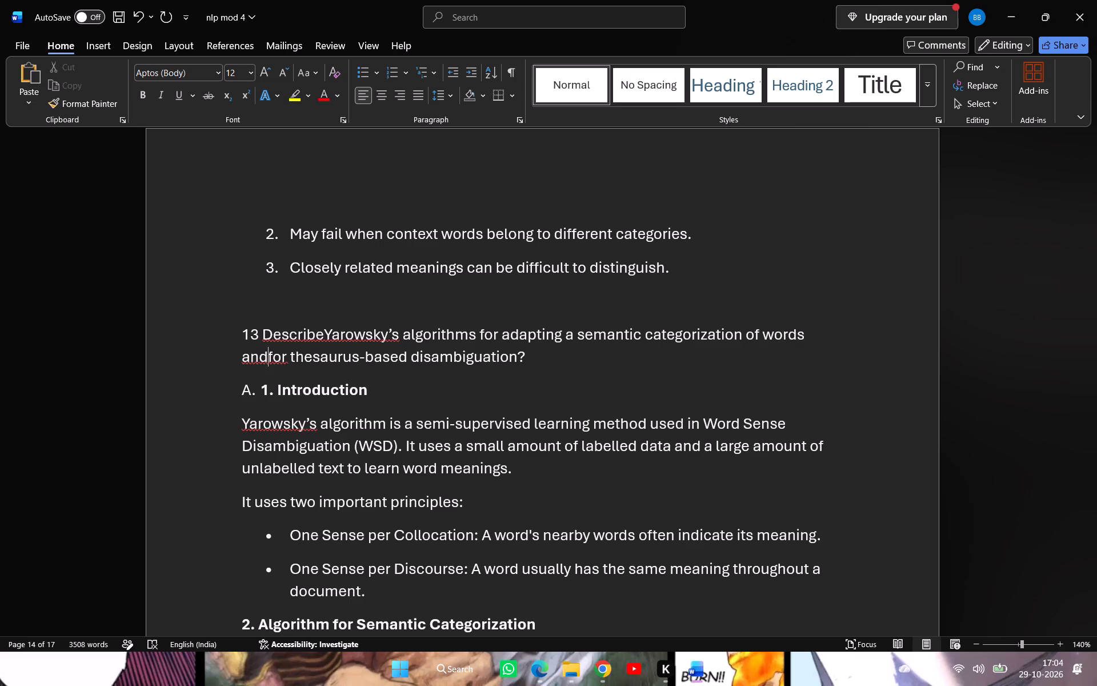
key(Right)
key(space)
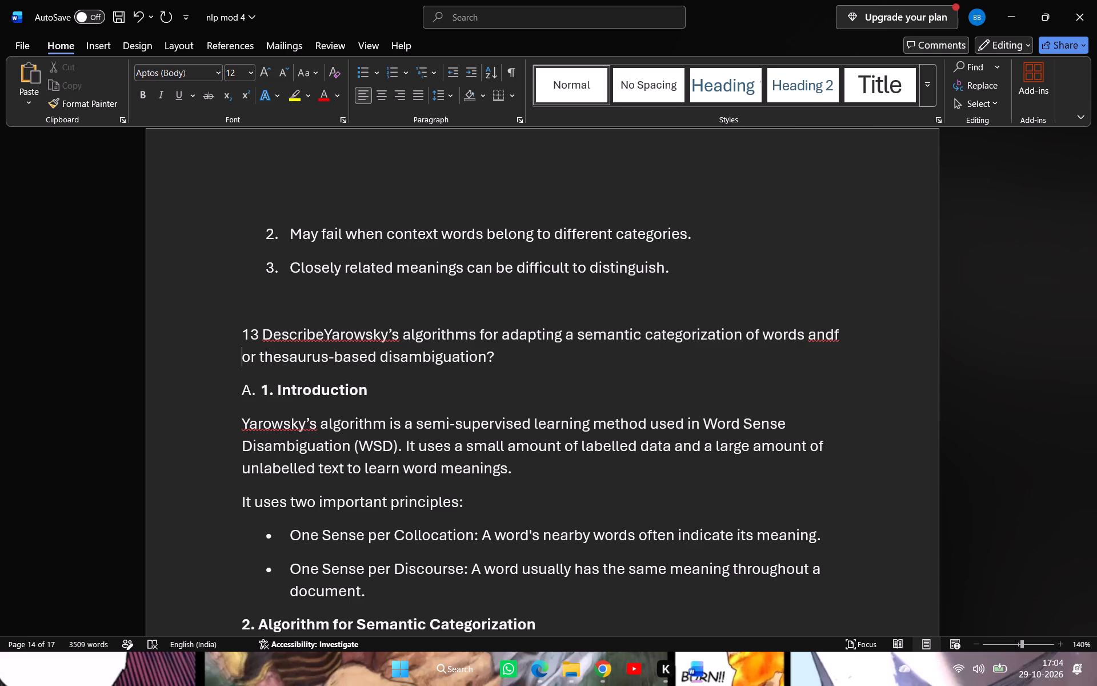
key(ctrl+z)
key(Left)
key(space)
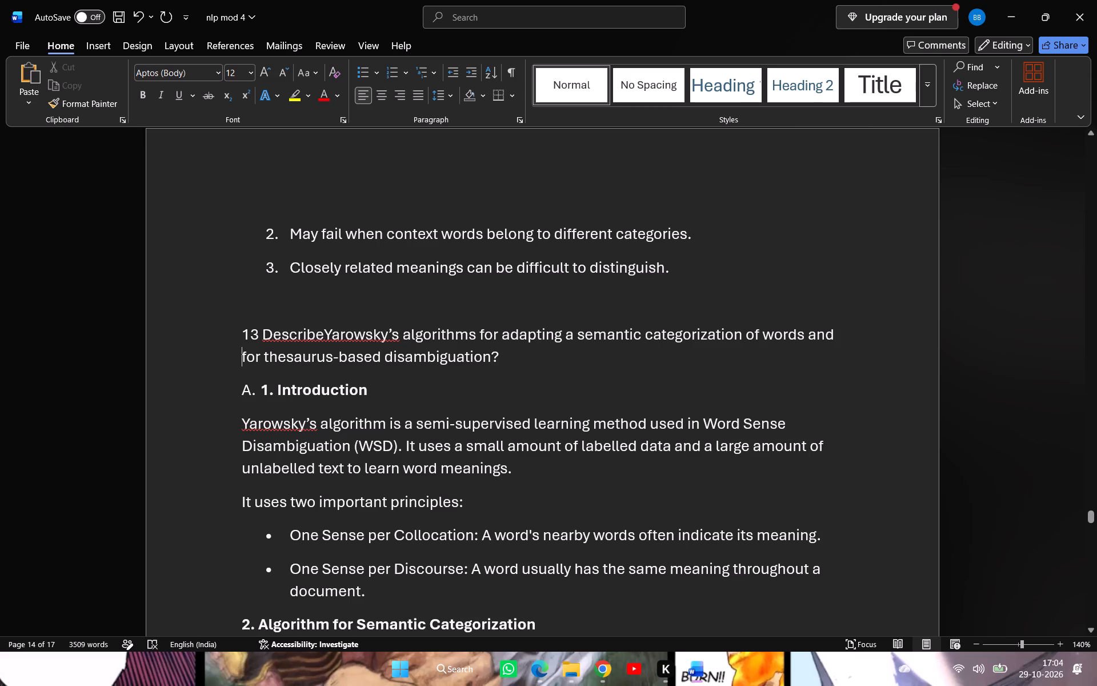
Insert the missing space between "Describe" and "Yarowsky's" at the start of question 13, and save the document.
click(323, 335)
key(space)
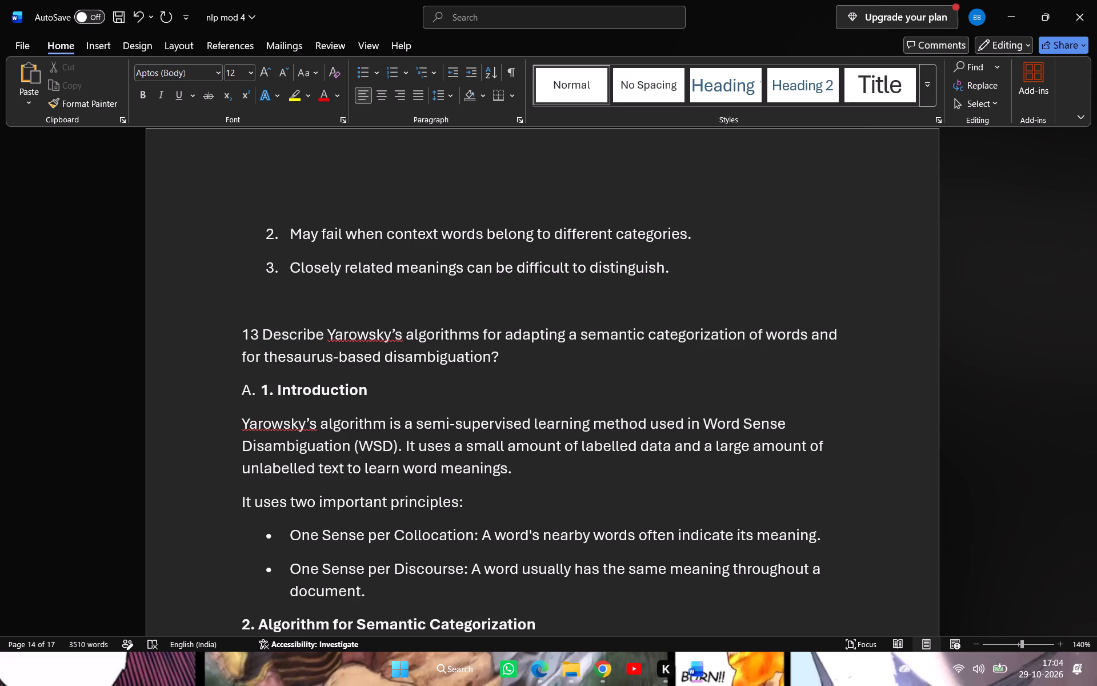
key(ctrl+s)
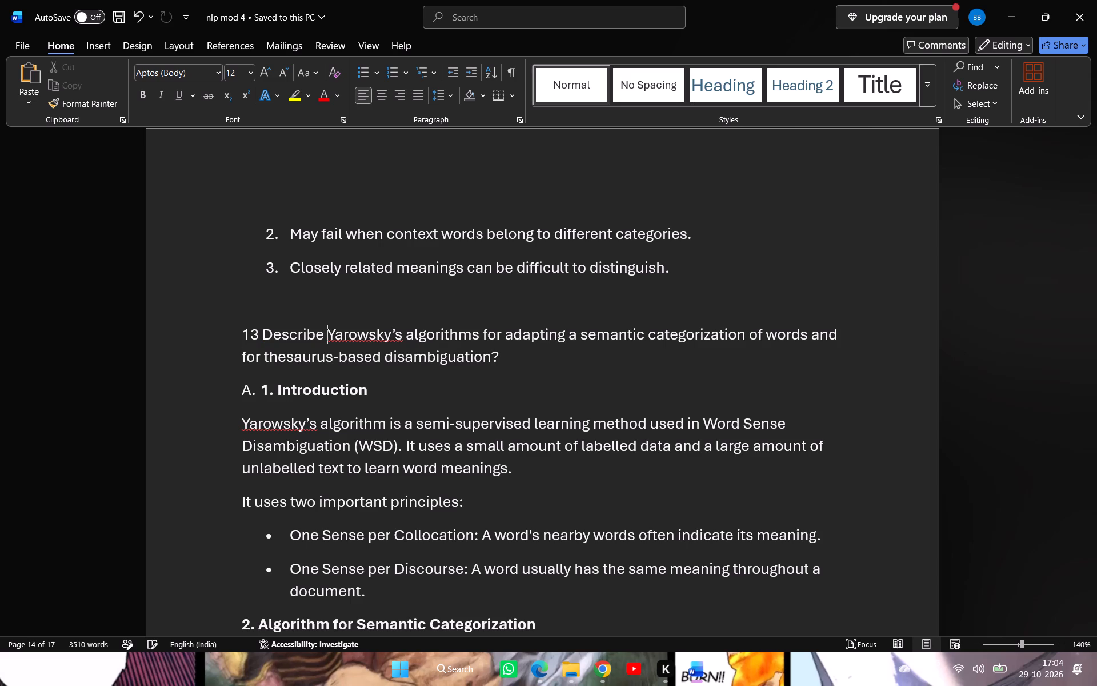